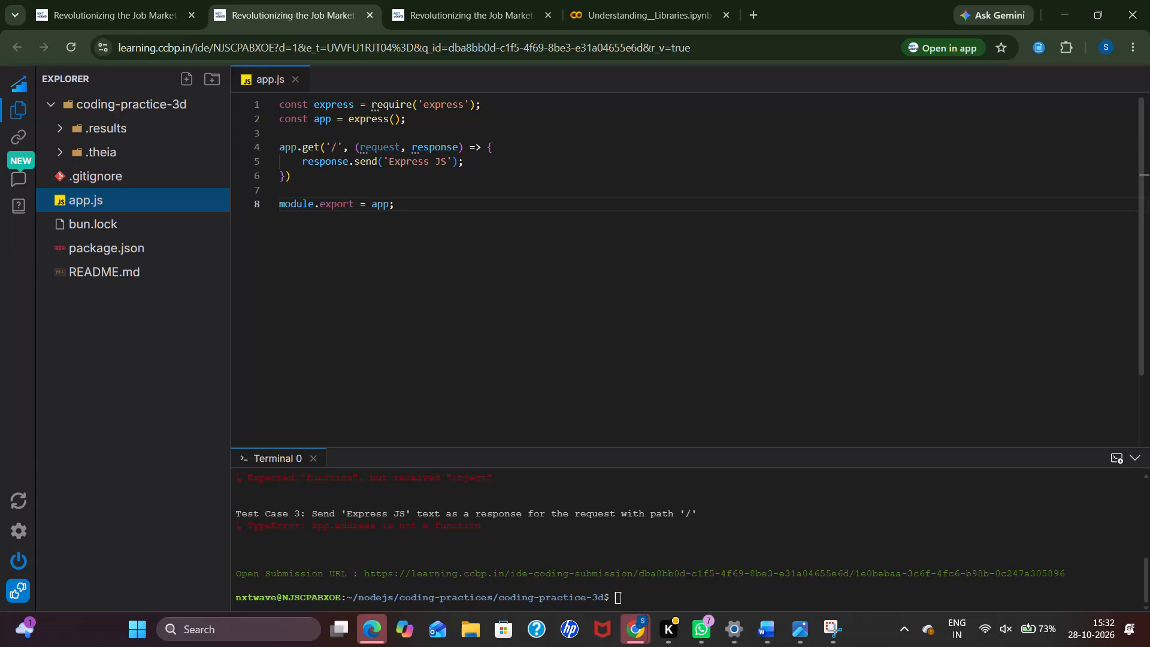
Replace all the code in app.js with the JavaScript block copied from the existing Gemini chat answer, ending in module.exports = app;.
click(1006, 8)
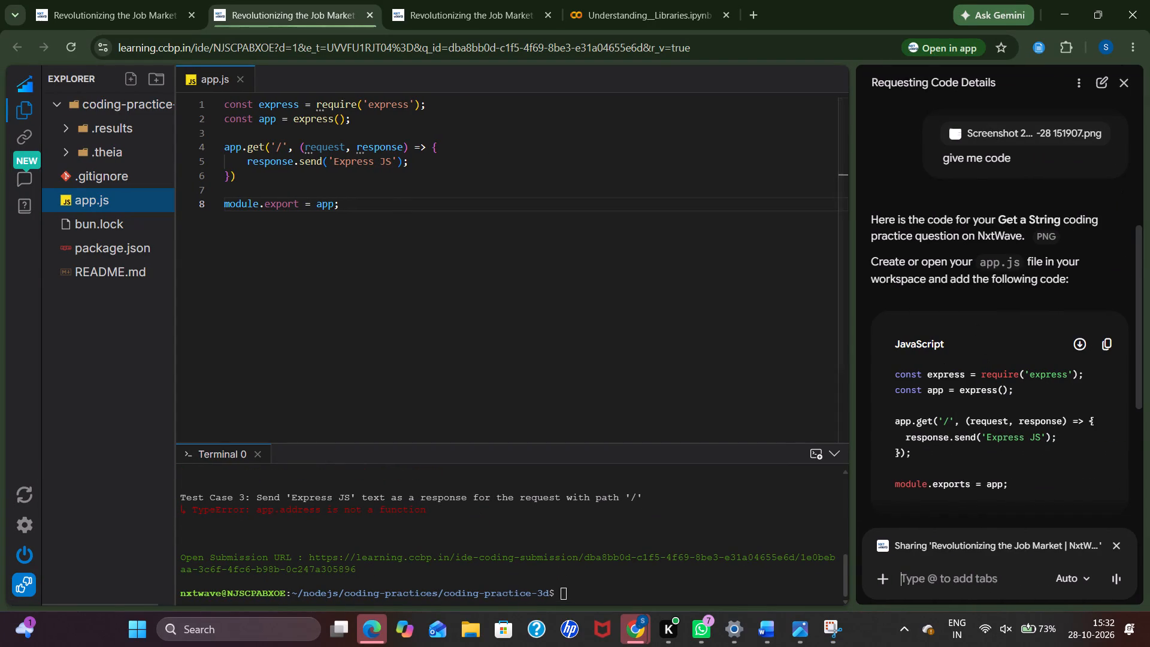
scroll(937, 382, down, 2)
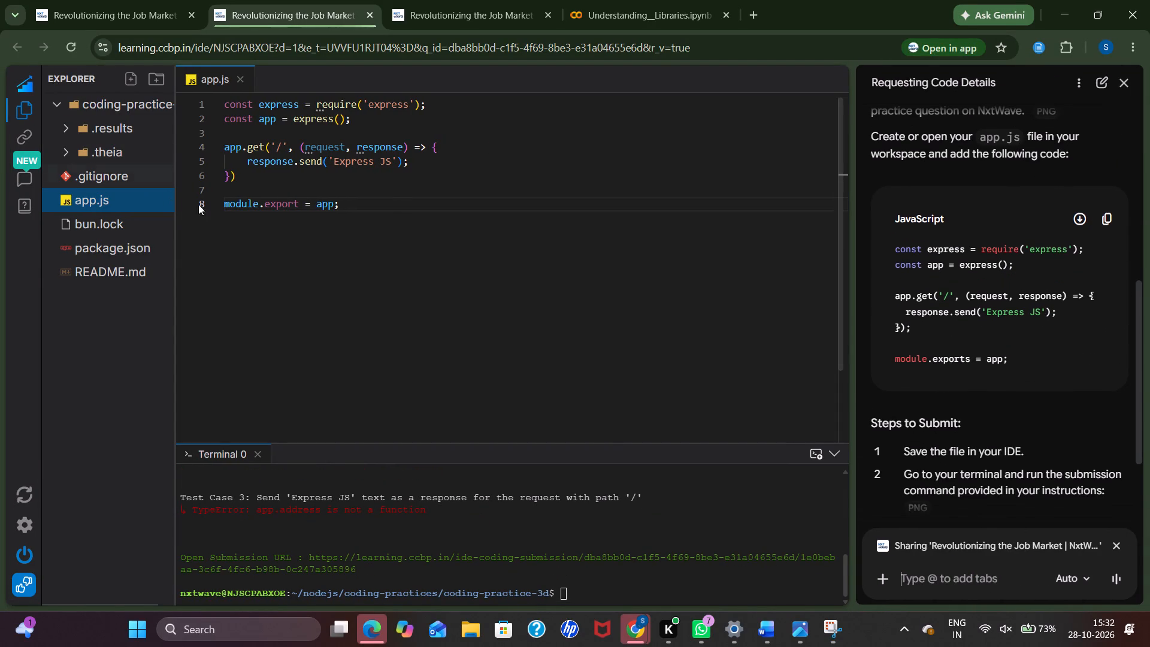
drag(366, 198, 198, 93)
key(BackSpace)
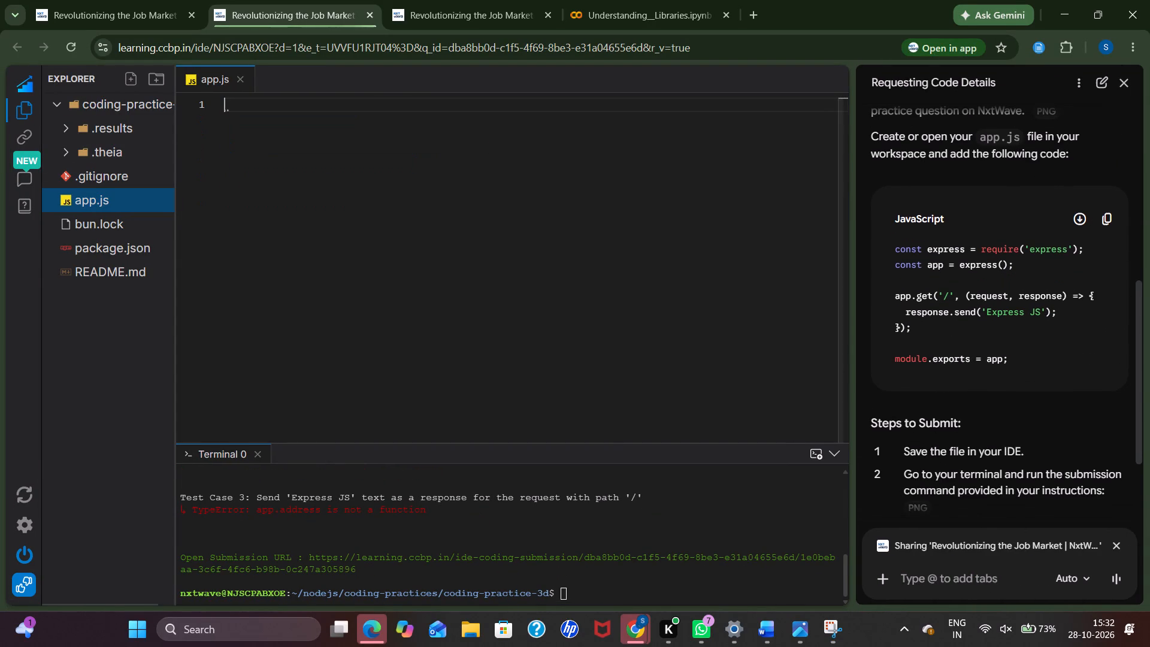
click(1100, 218)
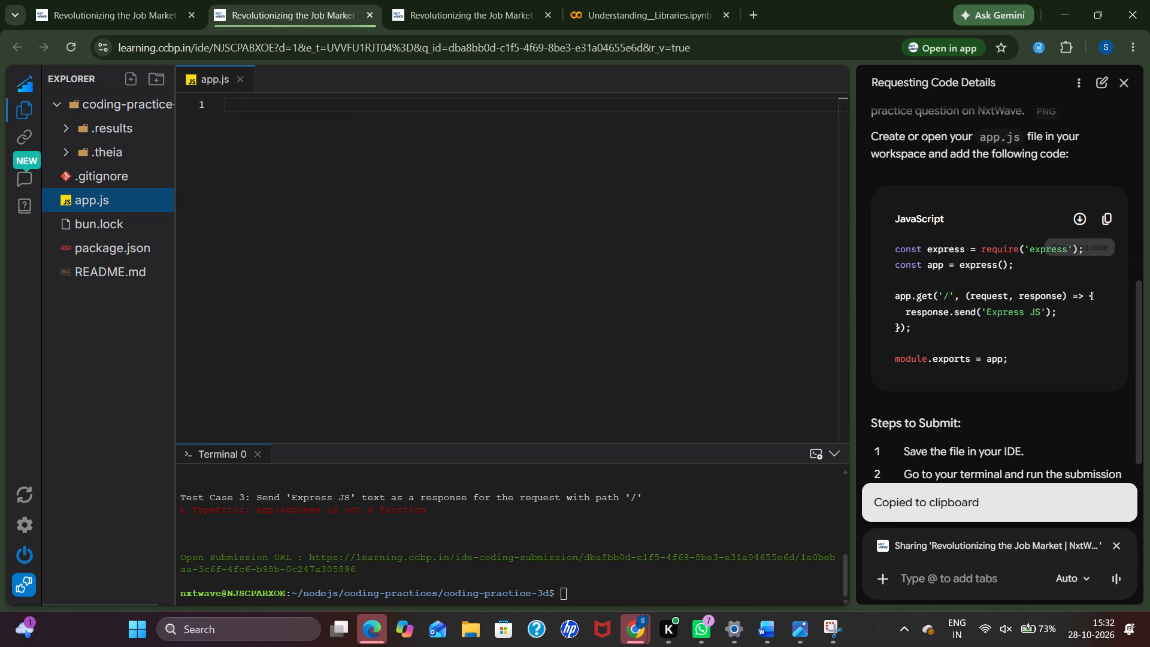
click(628, 190)
key(ctrl+v)
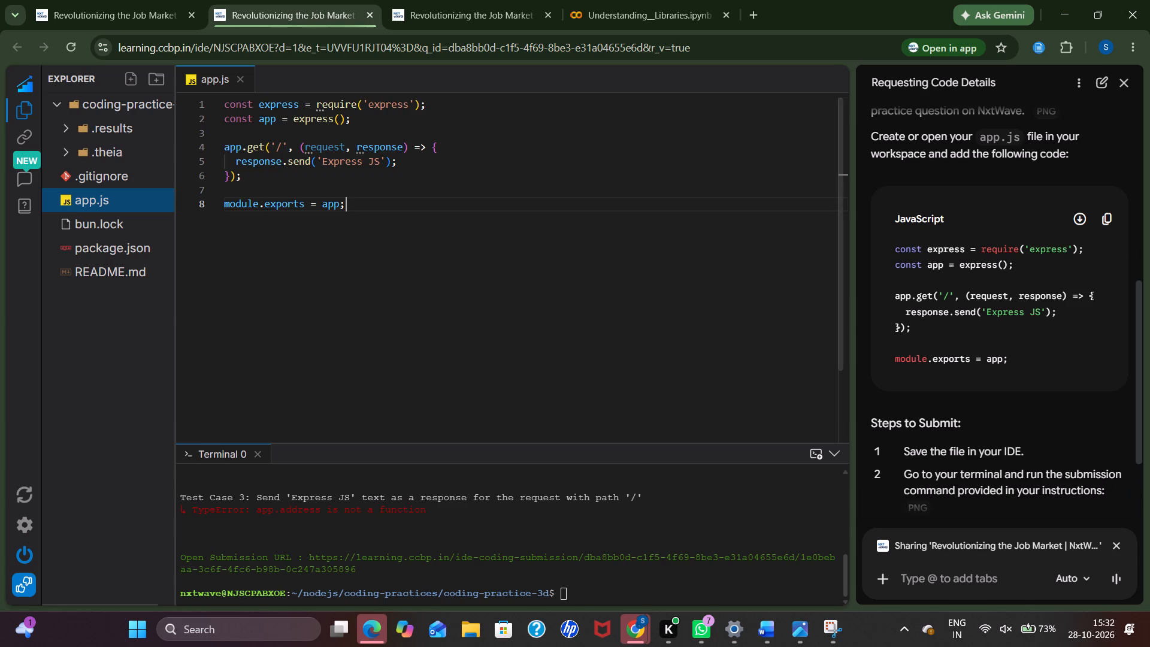
scroll(995, 380, down, 1)
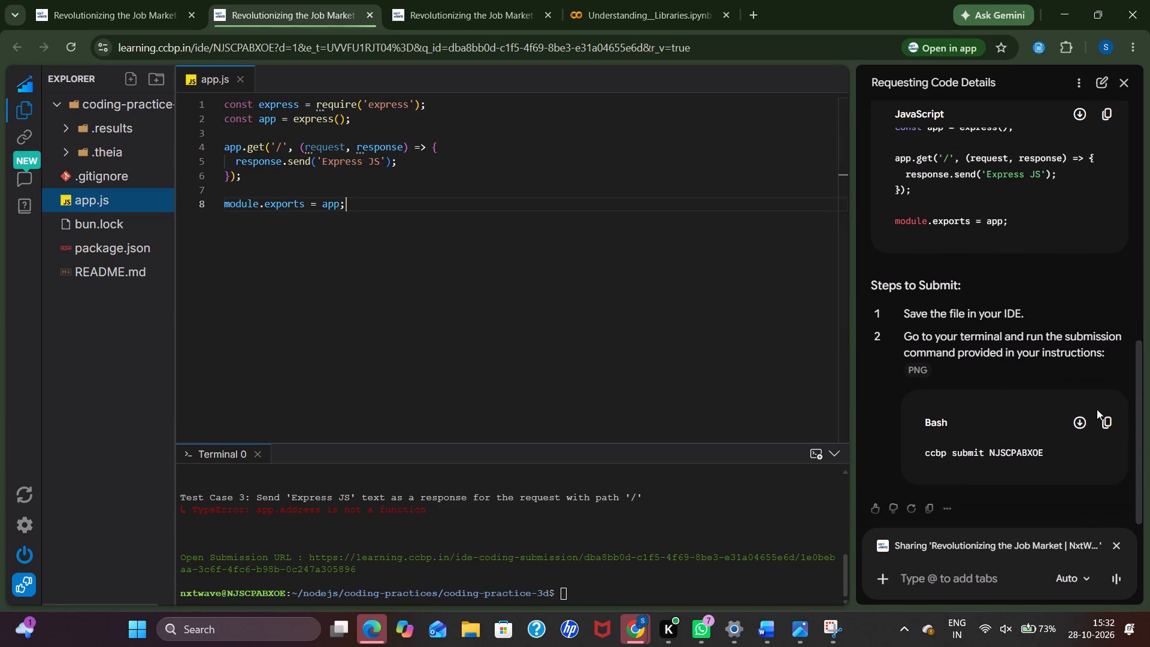
click(1102, 419)
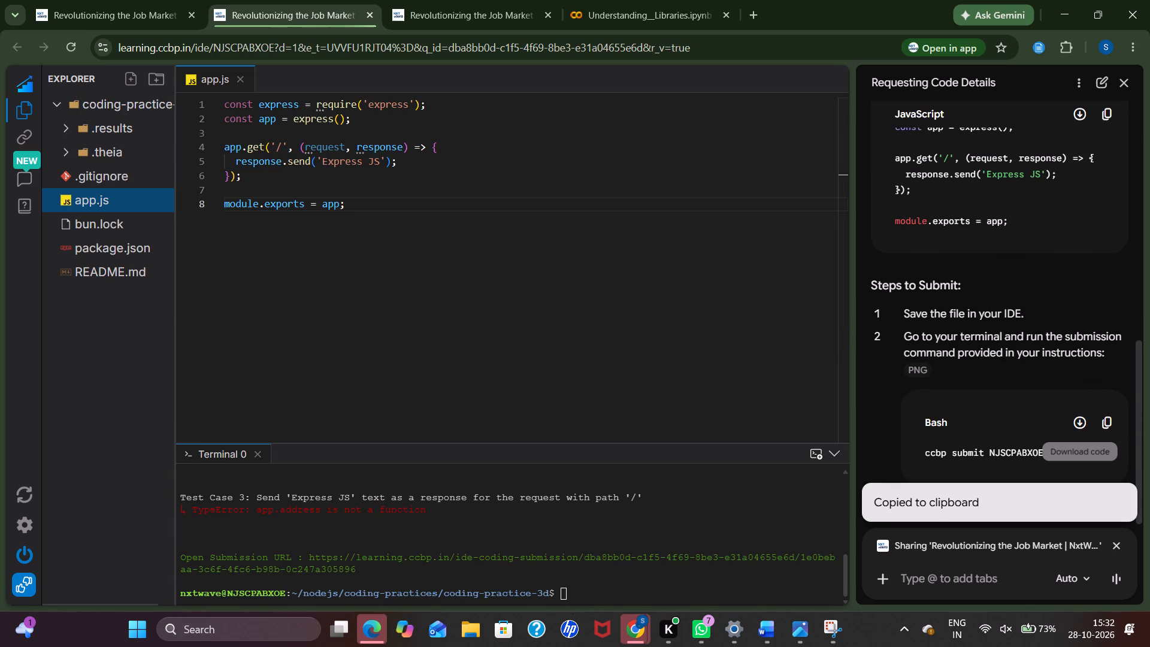
click(564, 592)
key(ctrl+shift+v)
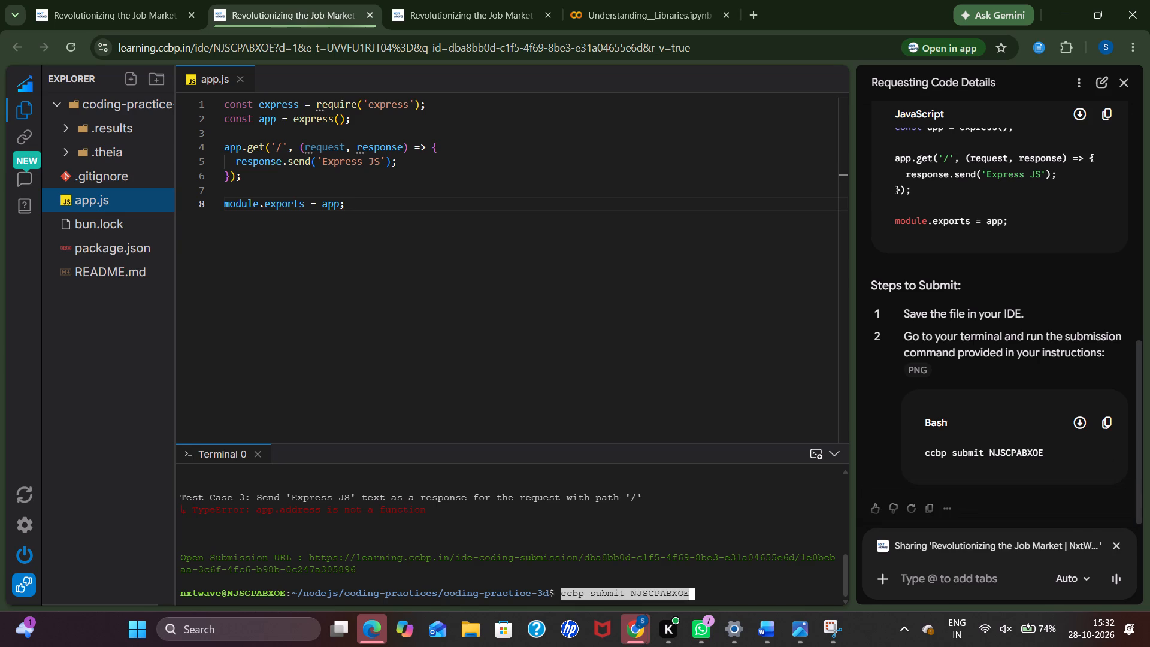
key(Return)
scroll(573, 588, down, 1)
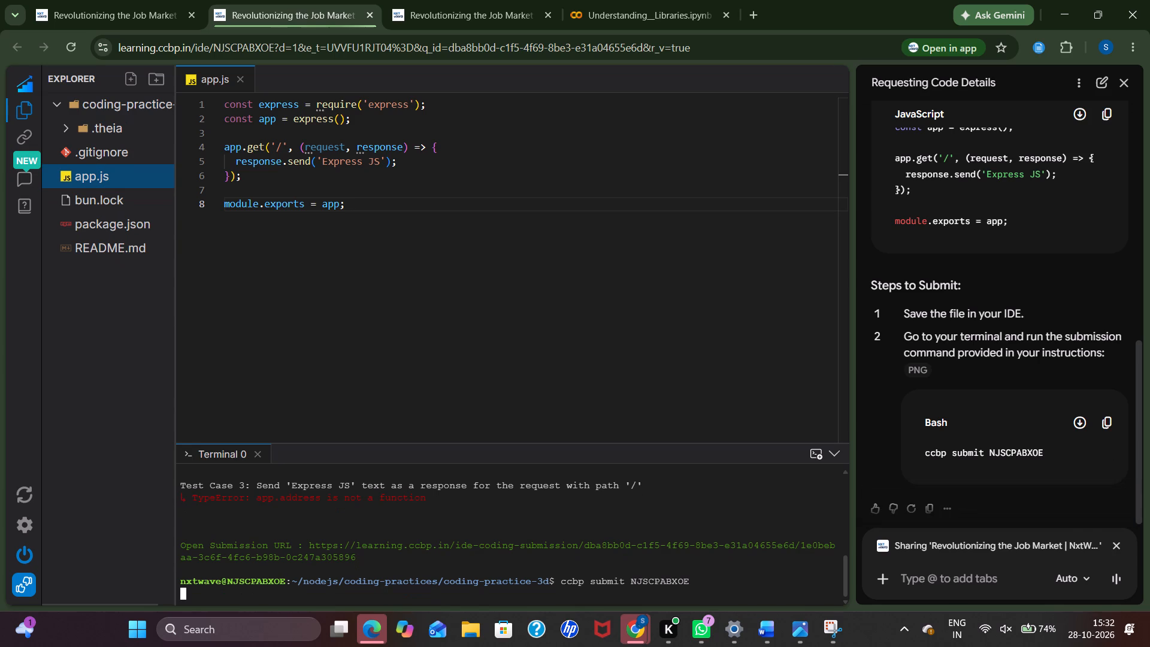
scroll(573, 588, down, 1)
scroll(650, 603, down, 3)
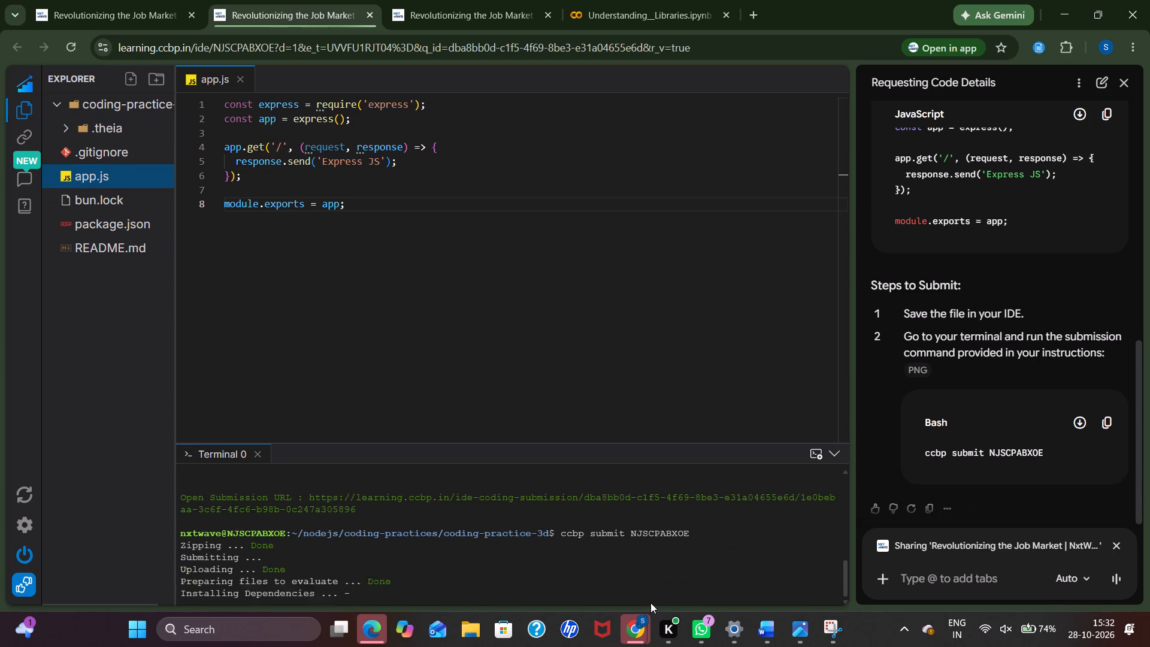
scroll(650, 603, down, 6)
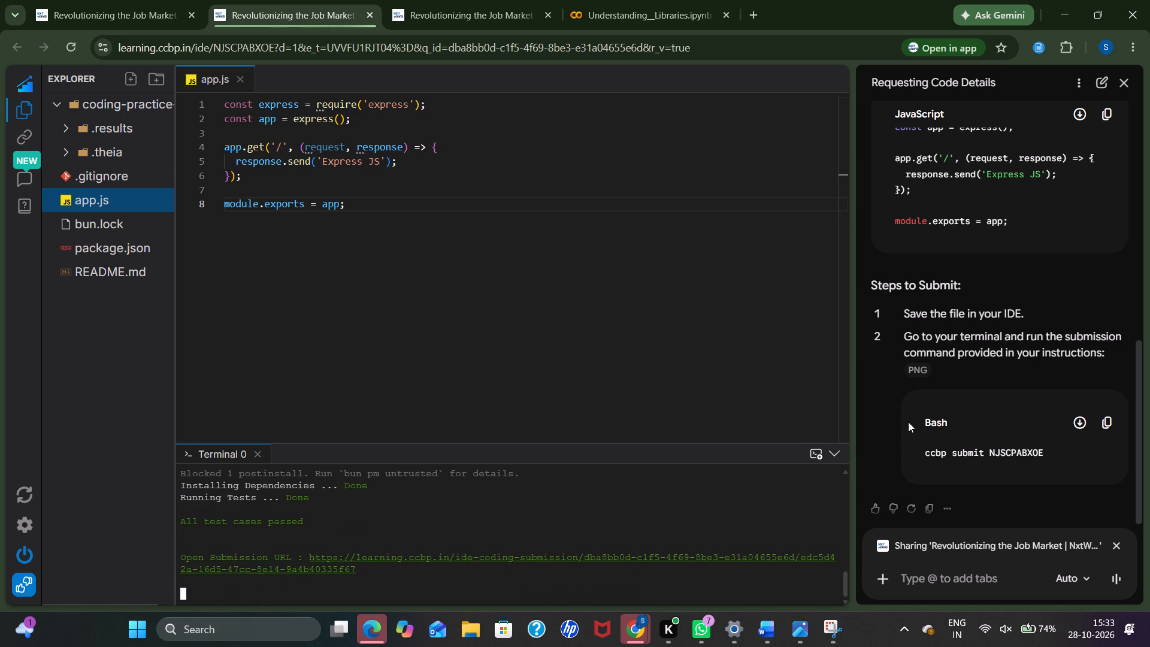
click(1124, 74)
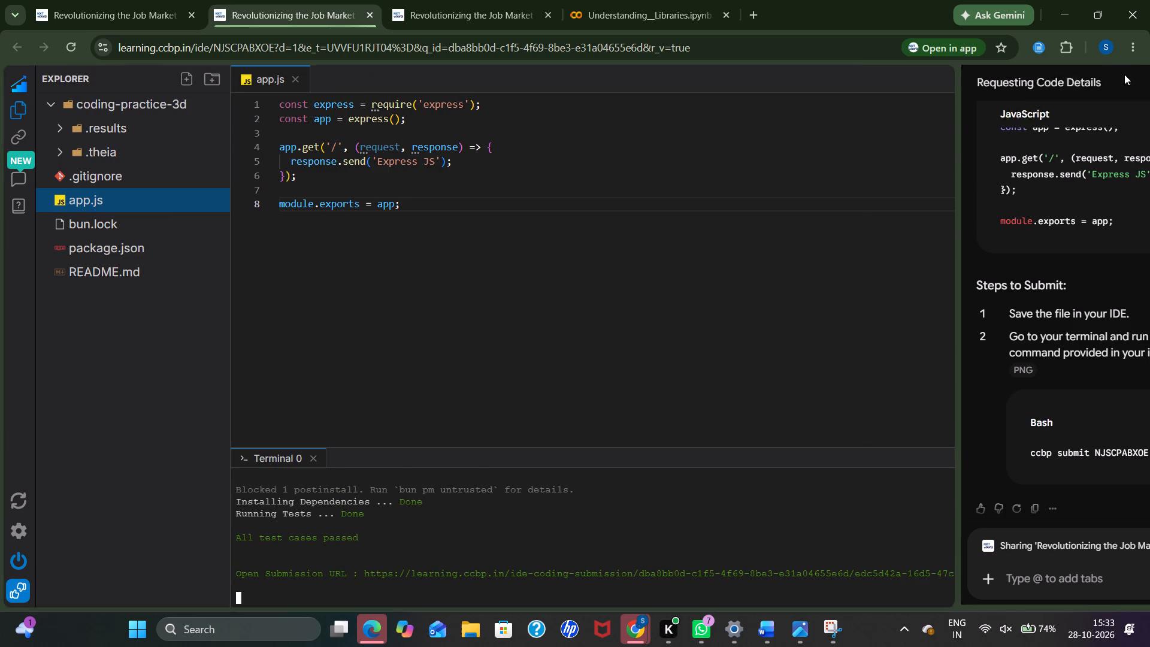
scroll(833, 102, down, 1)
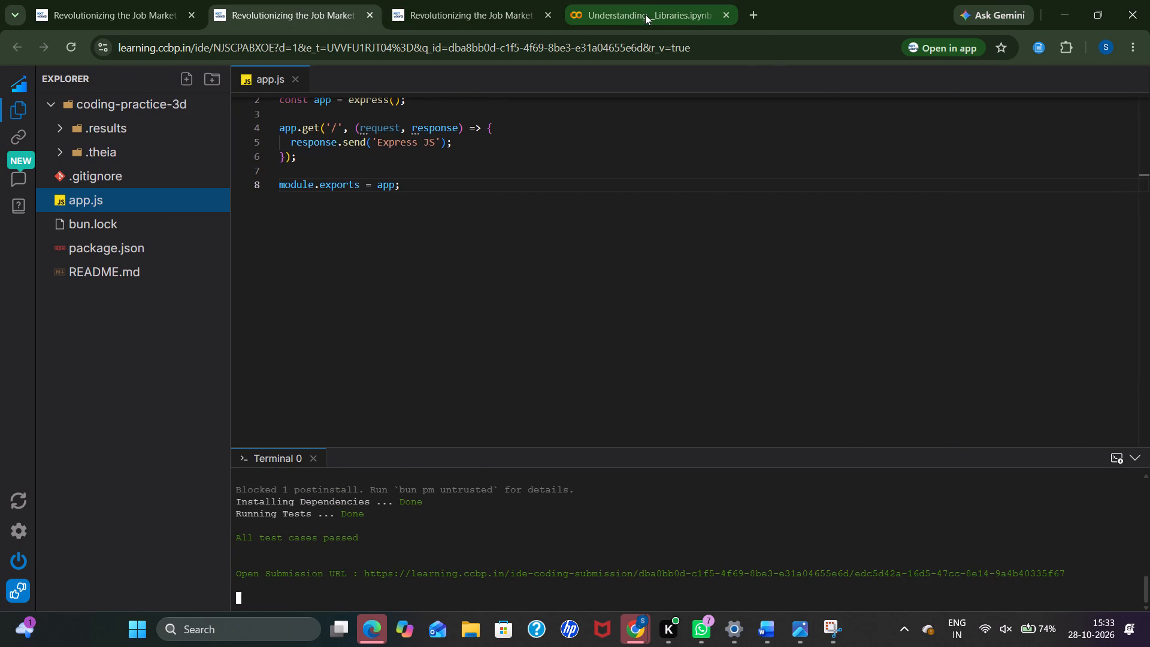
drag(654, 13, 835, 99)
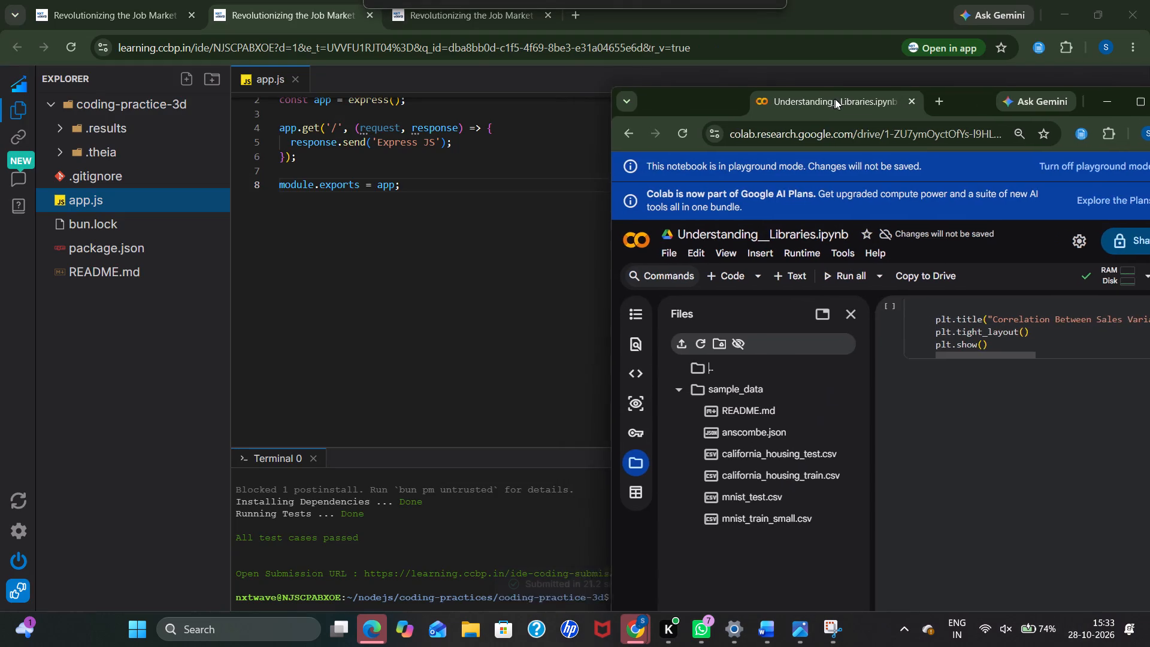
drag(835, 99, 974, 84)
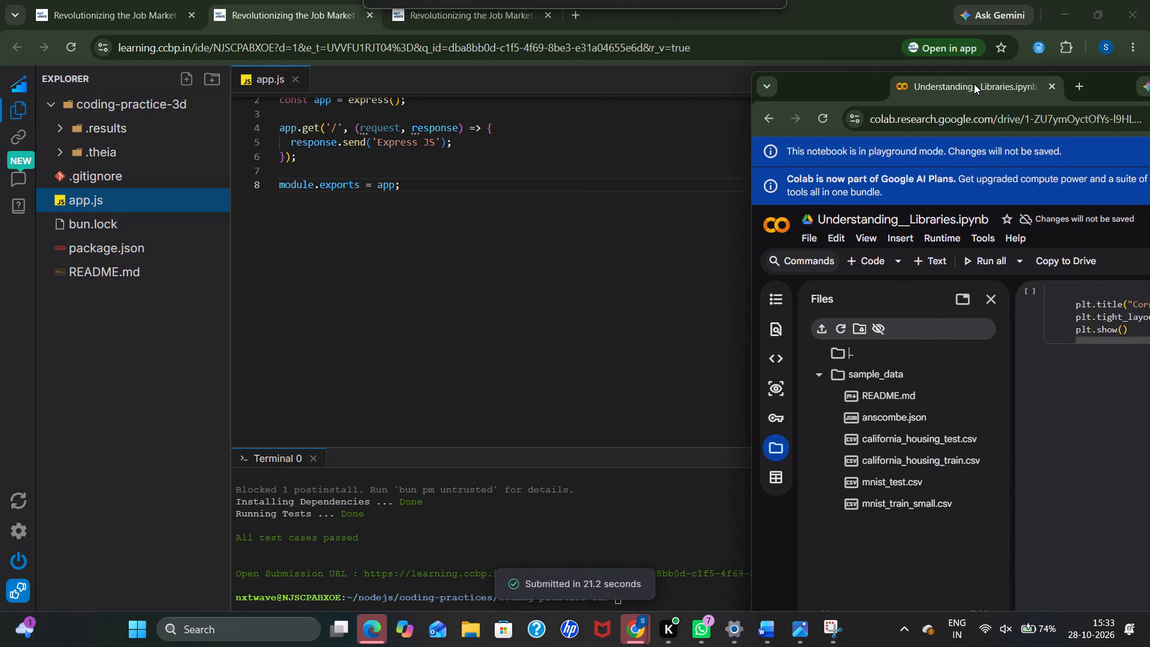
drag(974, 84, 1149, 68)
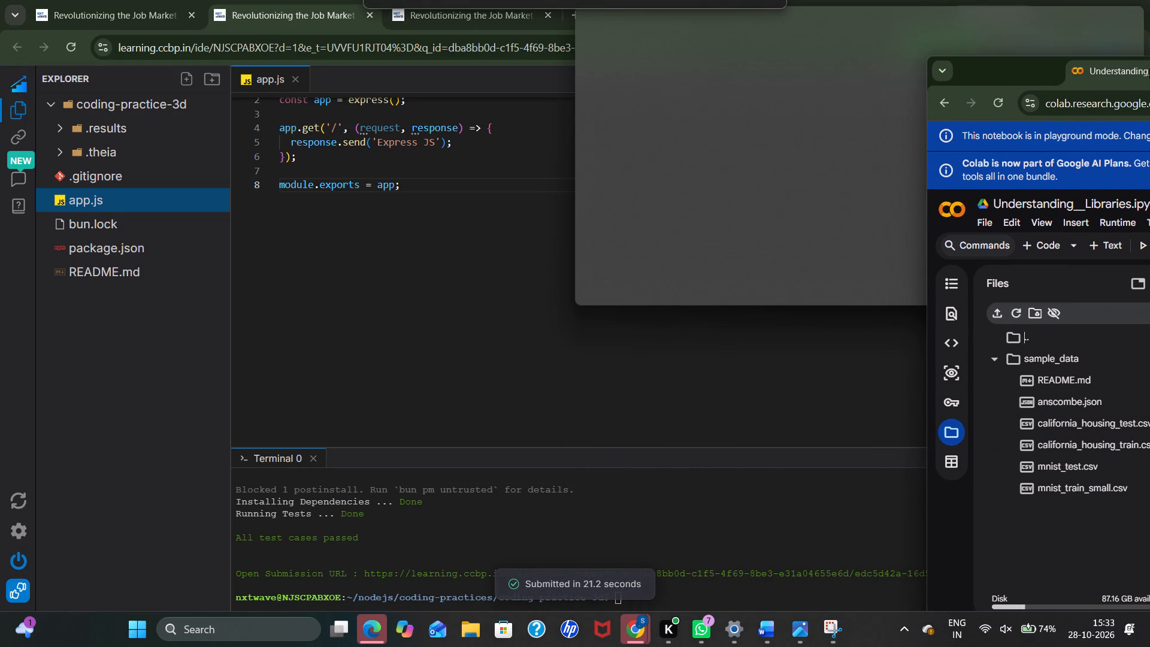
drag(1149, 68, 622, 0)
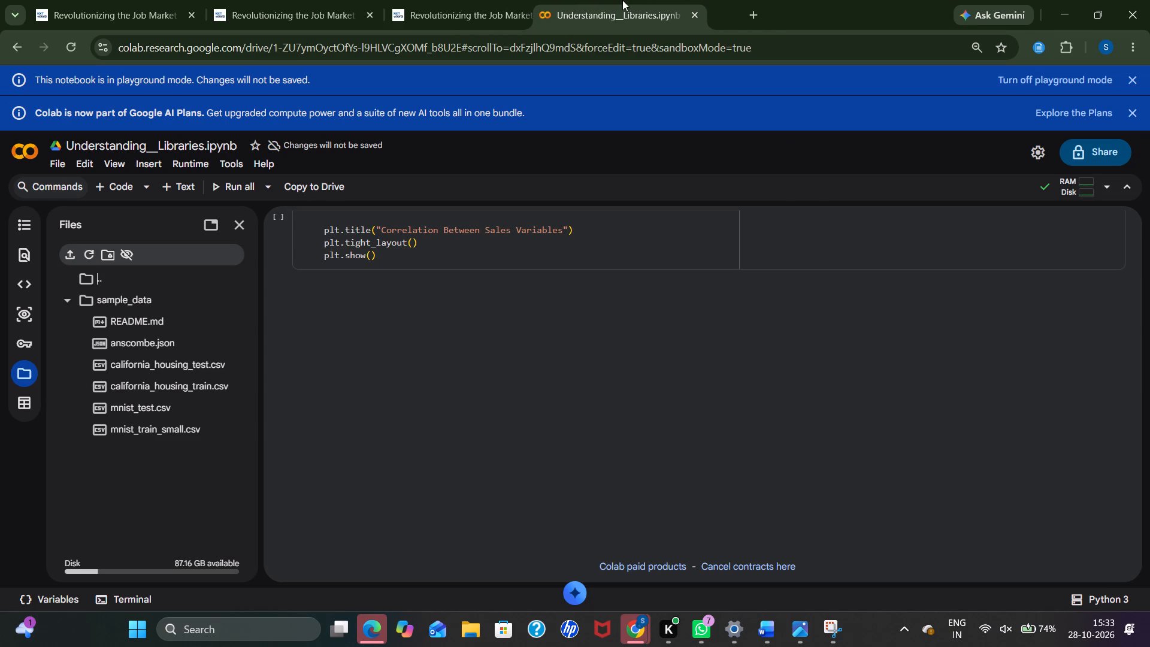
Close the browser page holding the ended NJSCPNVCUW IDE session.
click(502, 8)
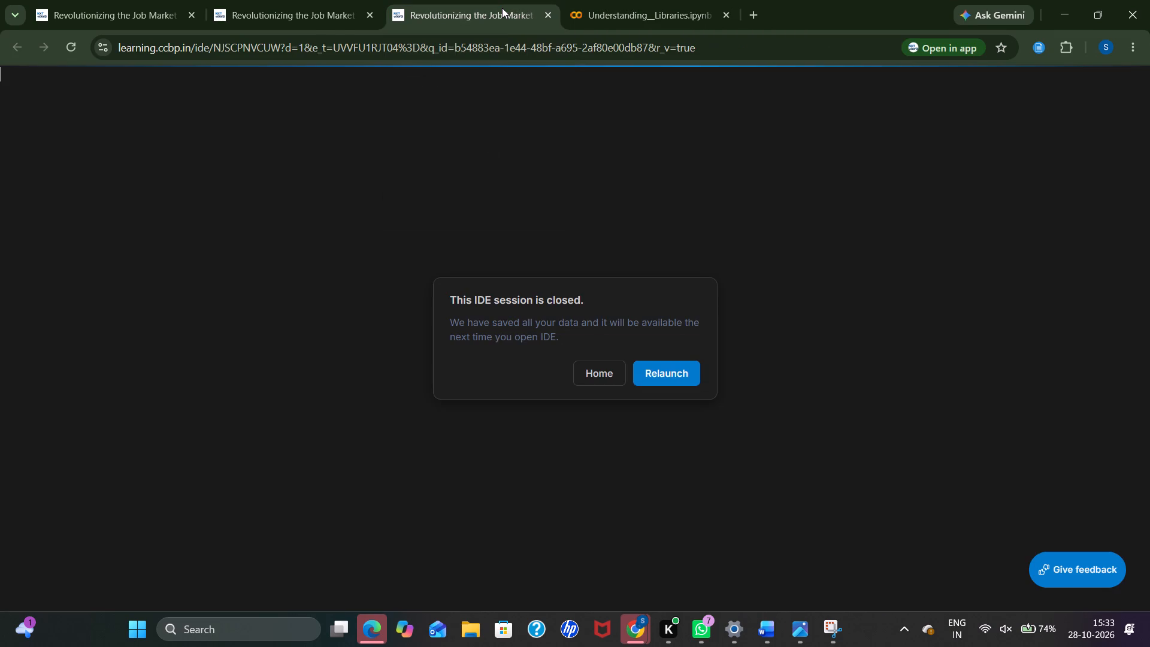
click(551, 14)
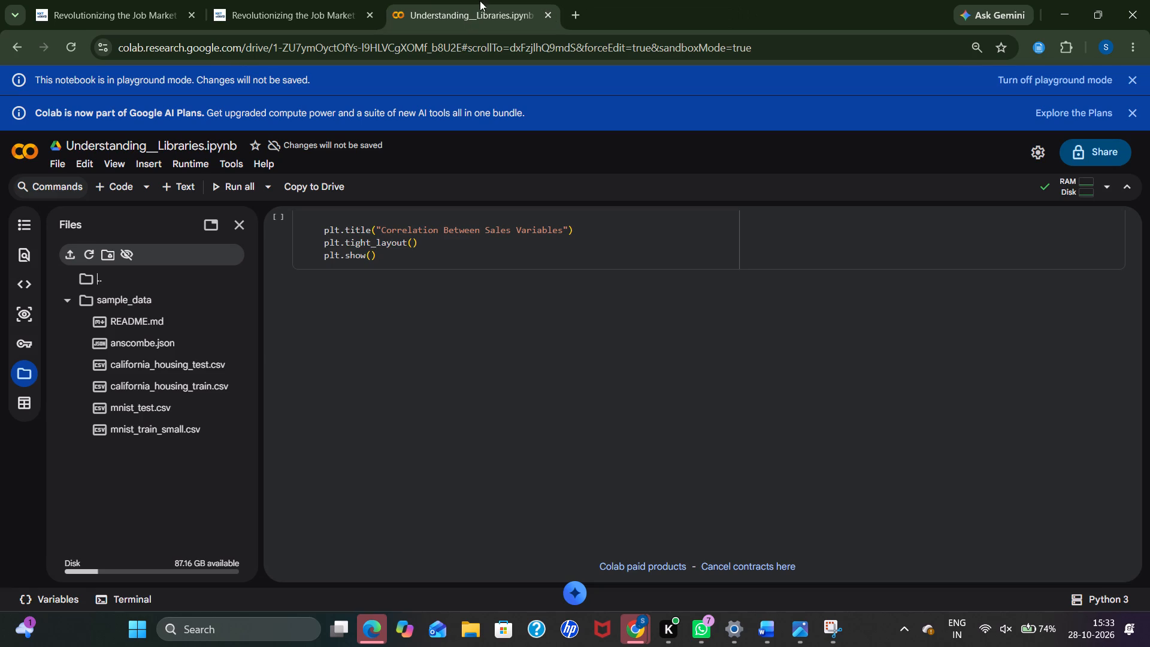
Return to the coding-practice-3d IDE, zoom the page to 90%, capture a screenshot of the whole browser window, and open the capture.
click(332, 4)
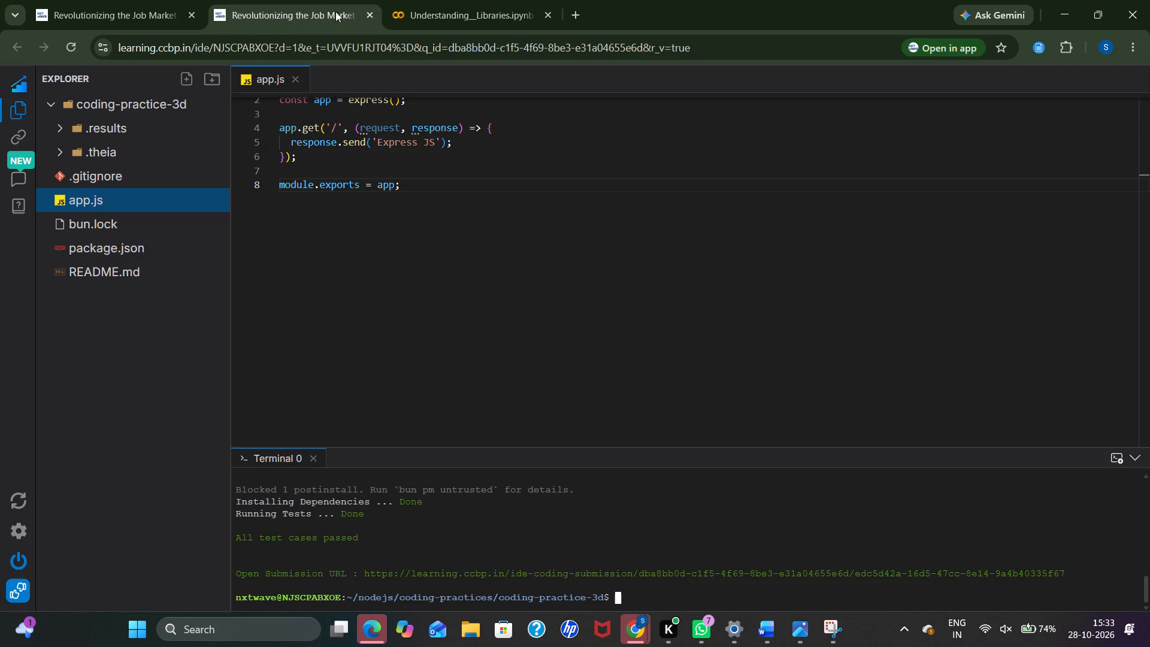
scroll(339, 230, up, 10)
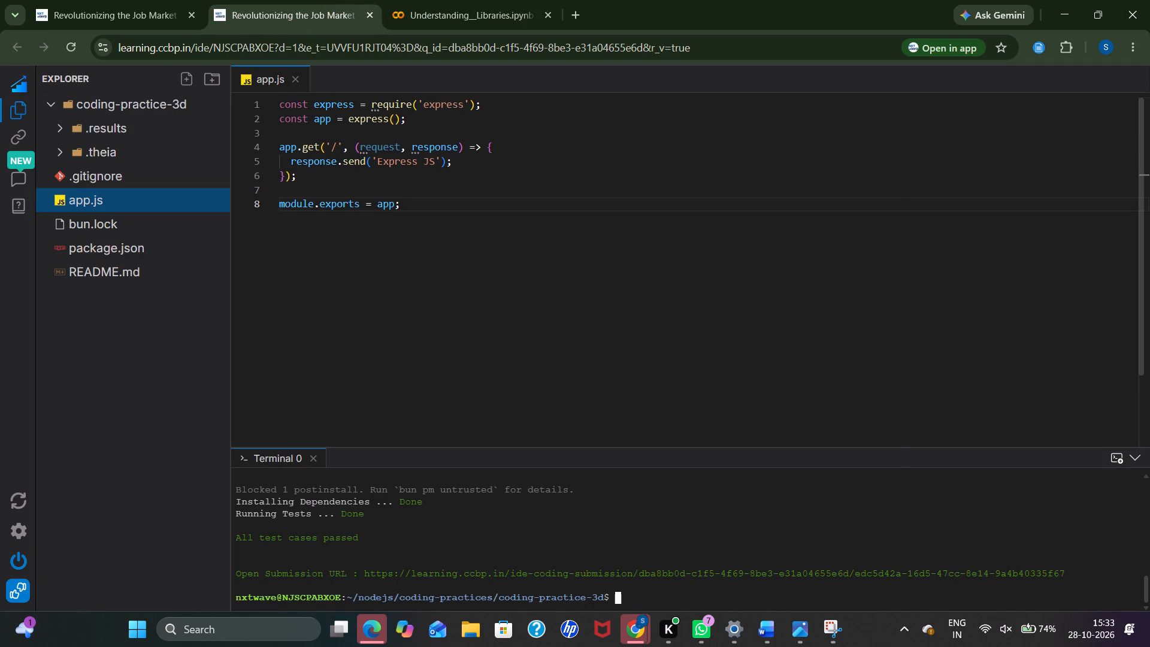
click(999, 113)
key(ctrl+minus)
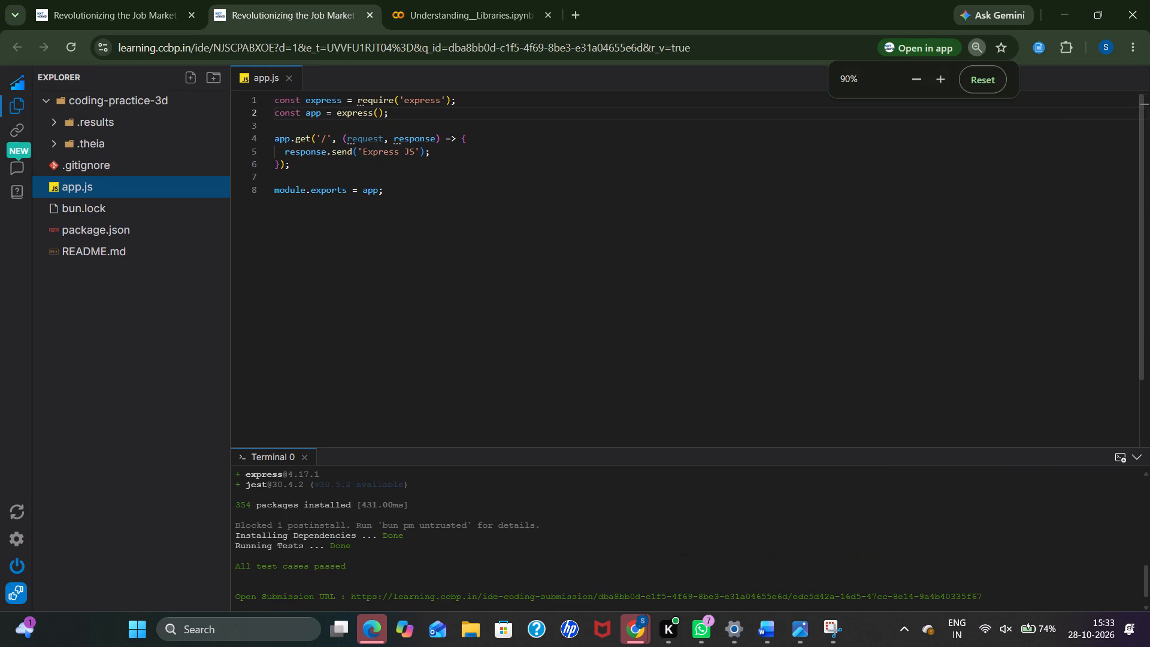
scroll(673, 217, up, 3)
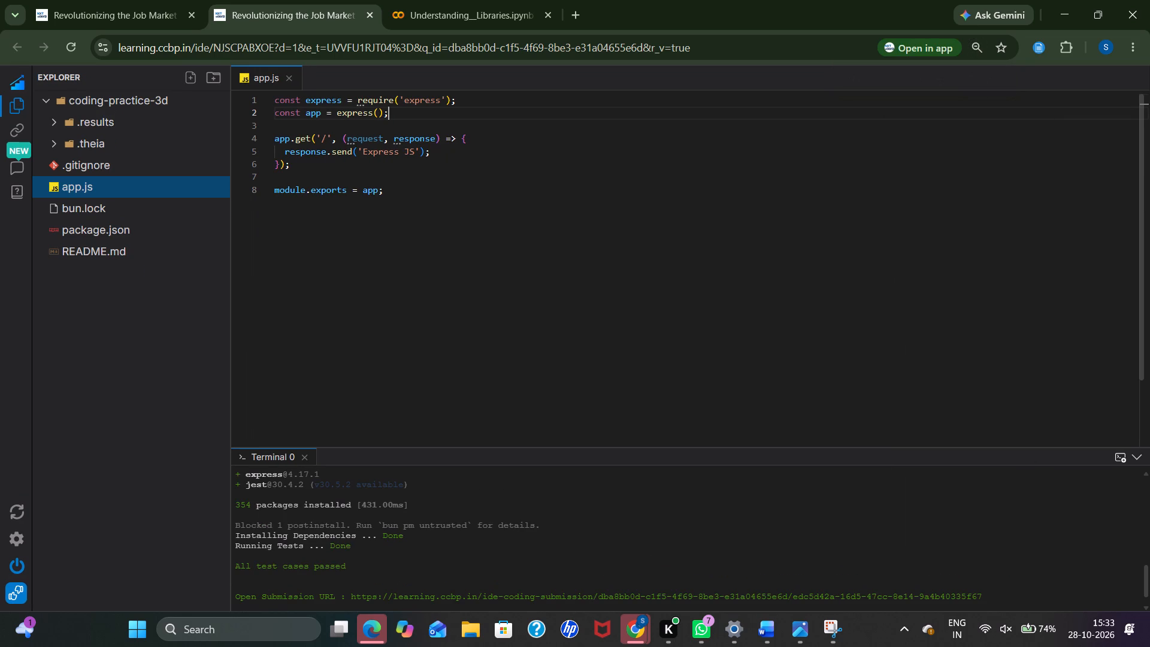
key(shift+super+s)
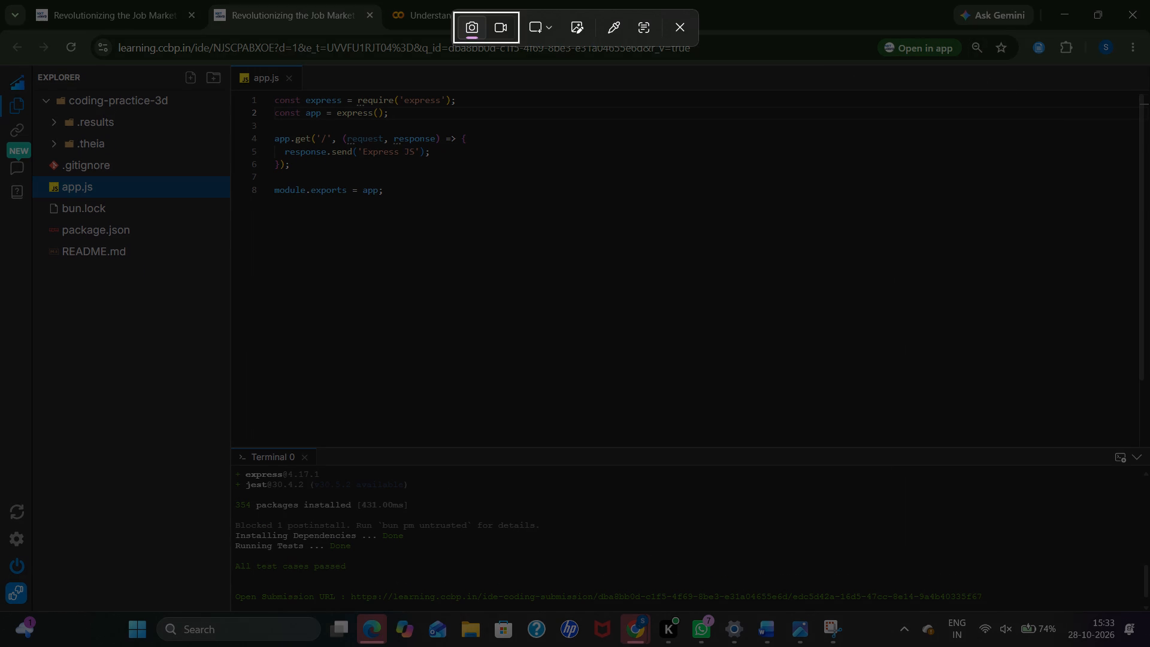
drag(0, 0, 635, 606)
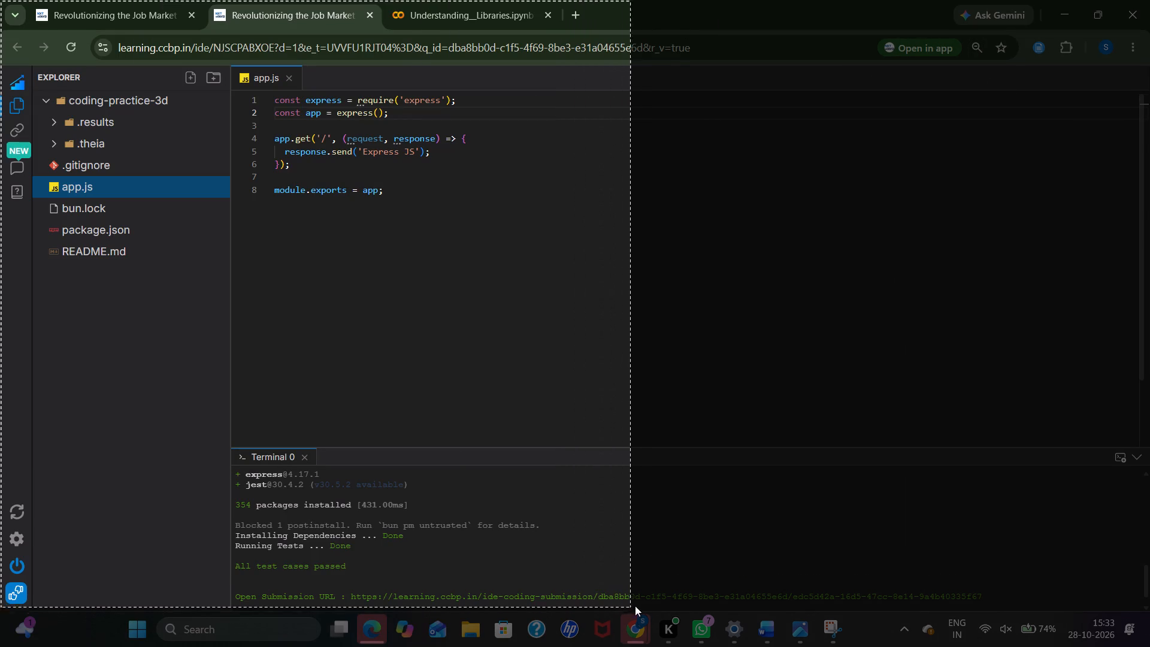
drag(635, 606, 841, 613)
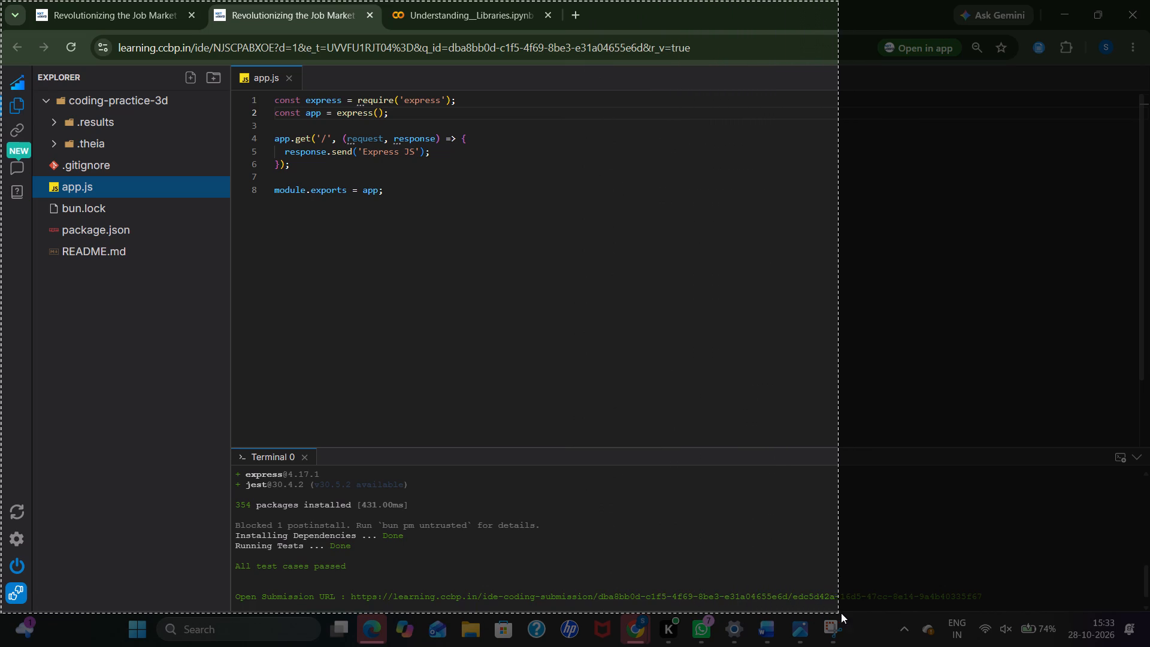
drag(841, 613, 1040, 615)
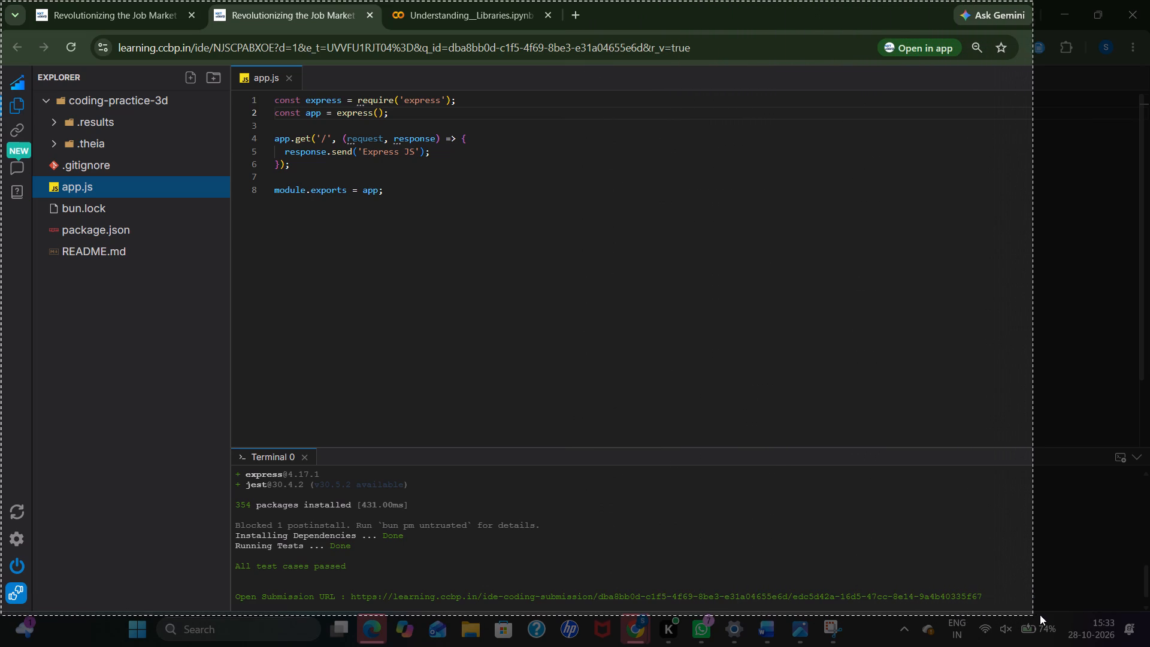
drag(1040, 615, 1149, 611)
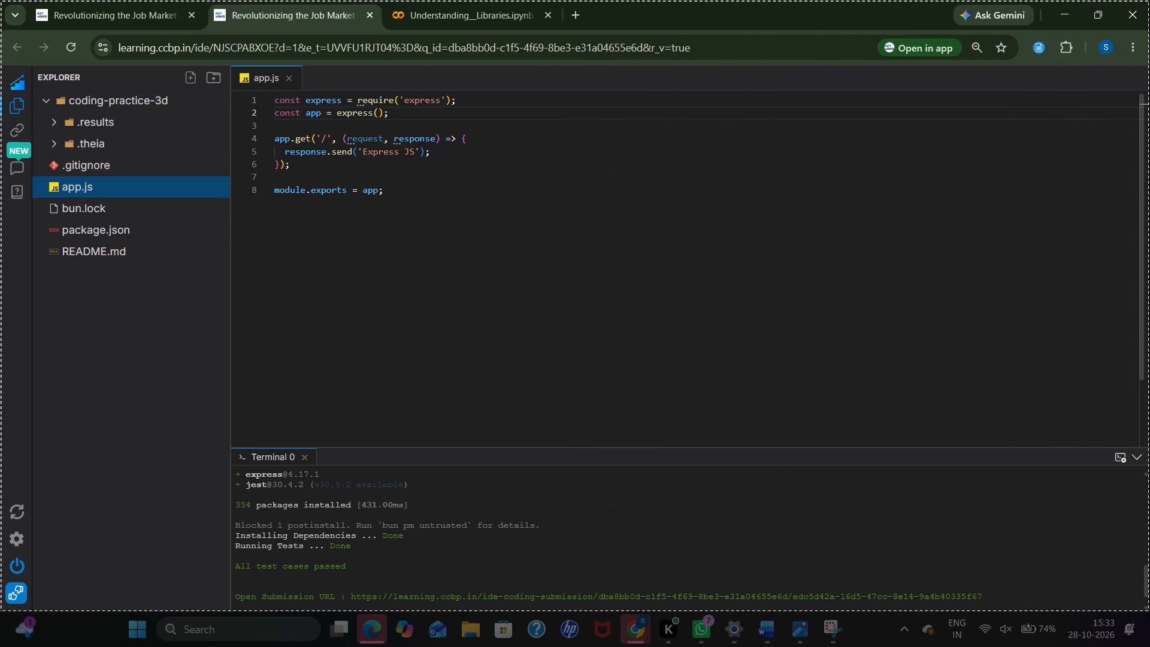
drag(1149, 611, 1149, 610)
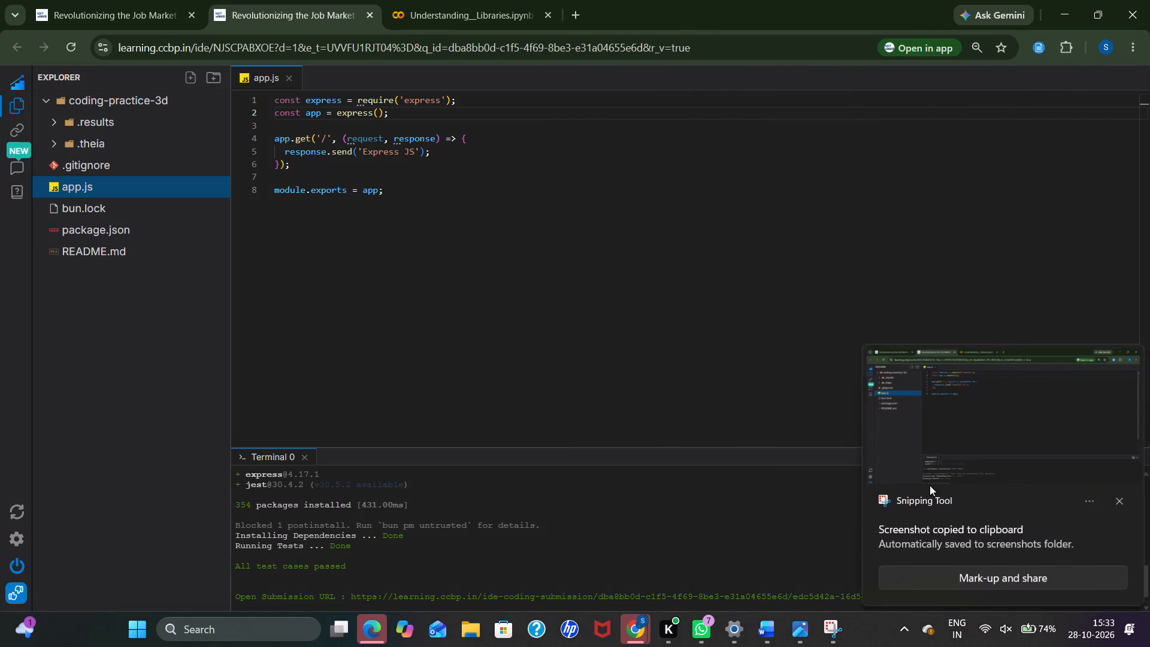
double_click(911, 418)
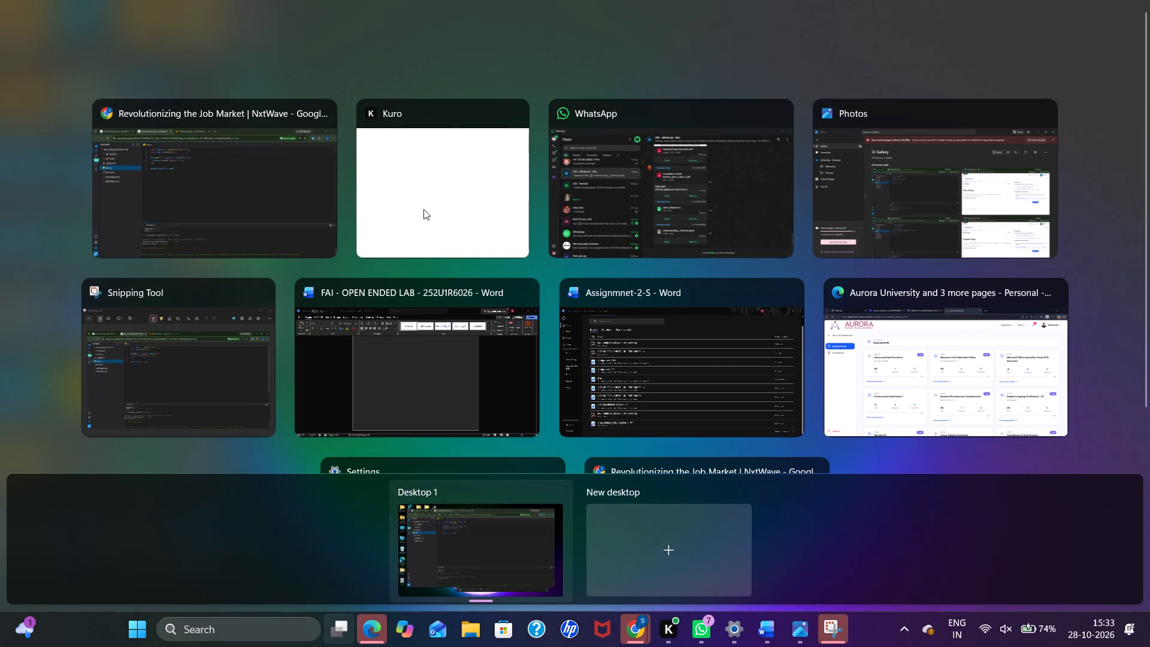
Switch to the FAI - OPEN ENDED LAB Word document and view the space below the last screenshot on page 5.
click(325, 338)
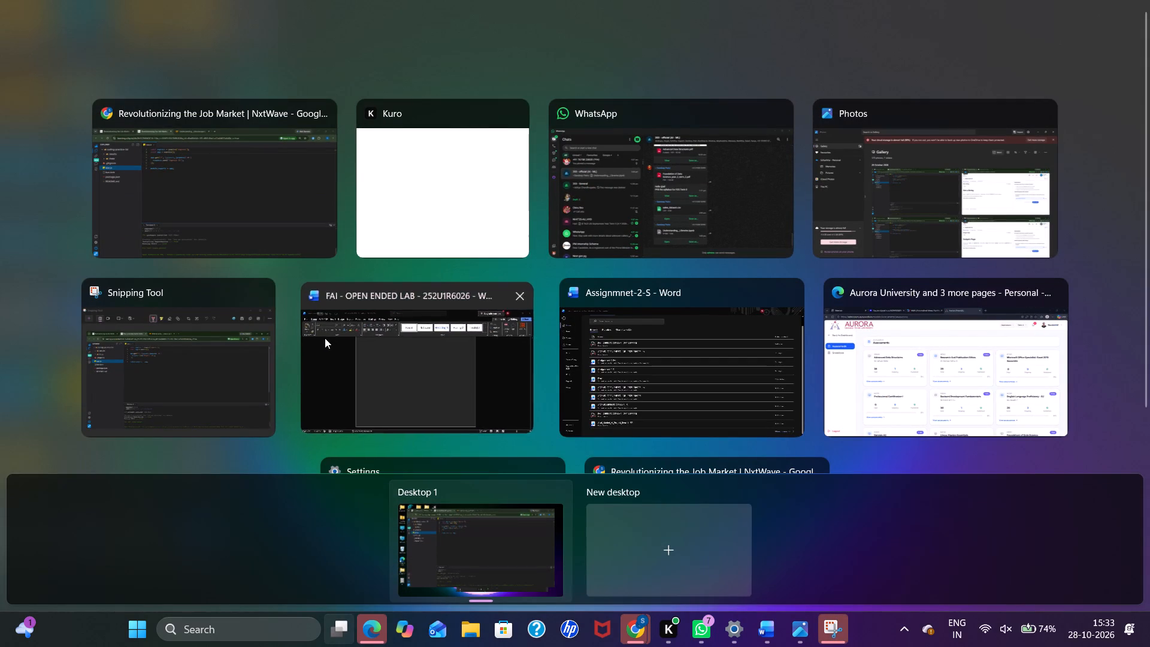
scroll(405, 394, up, 2)
scroll(405, 394, down, 2)
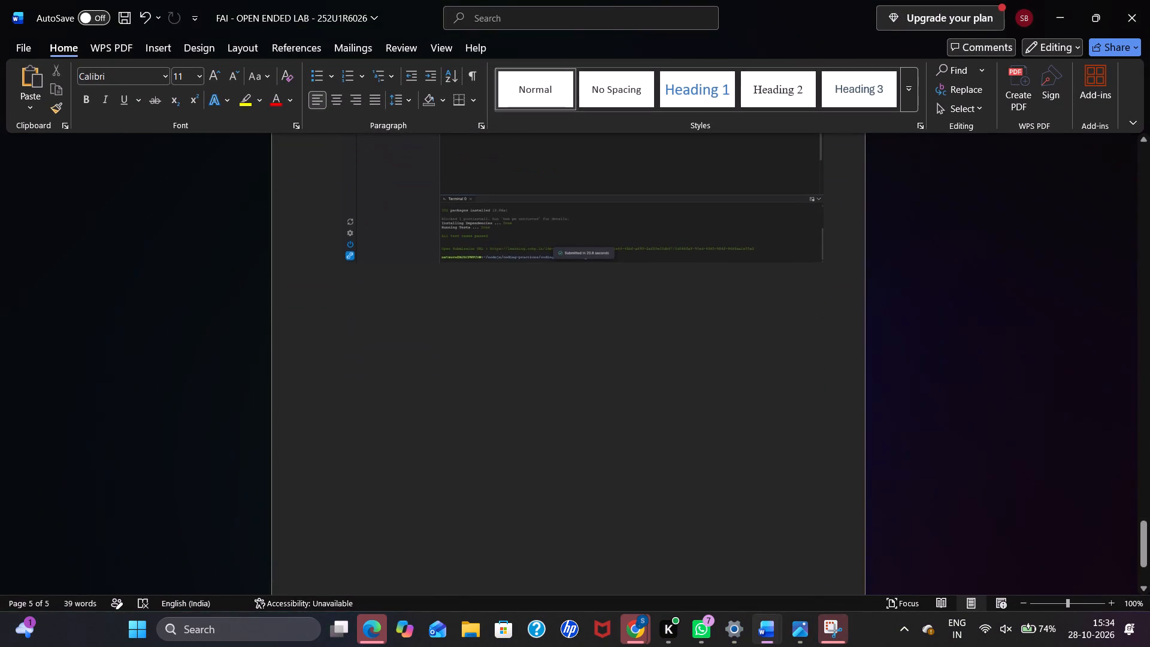
Copy the Get a String question screenshot from the Photos gallery and paste it below the last image on page 5 of the Word document.
click(317, 351)
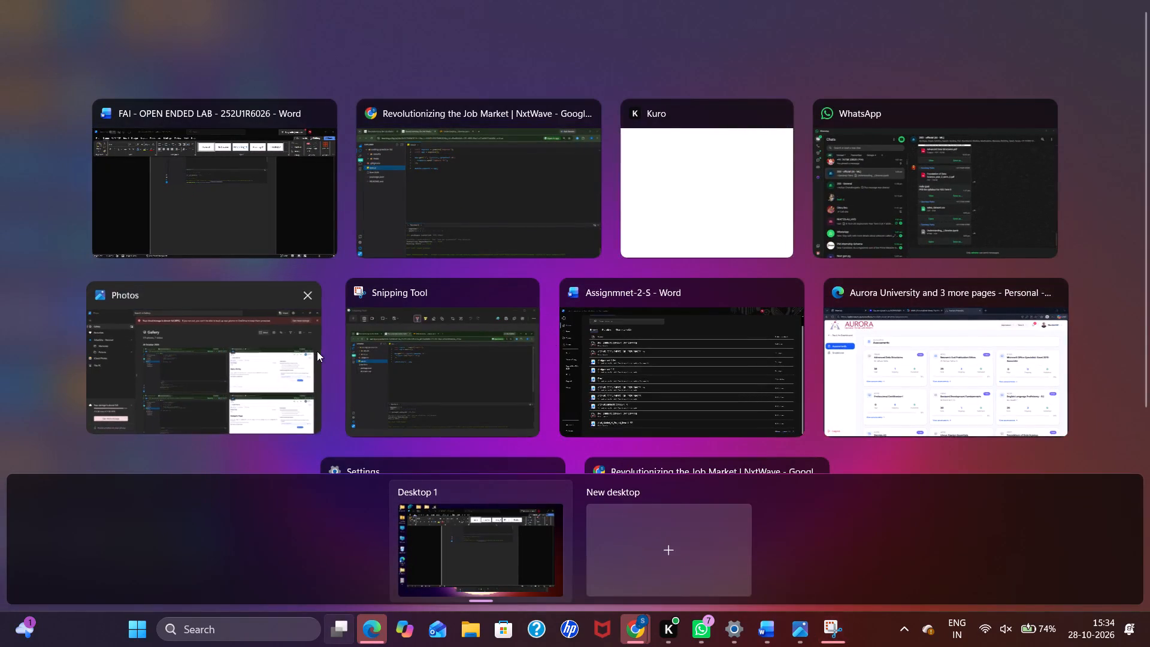
scroll(704, 329, up, 2)
right_click(890, 332)
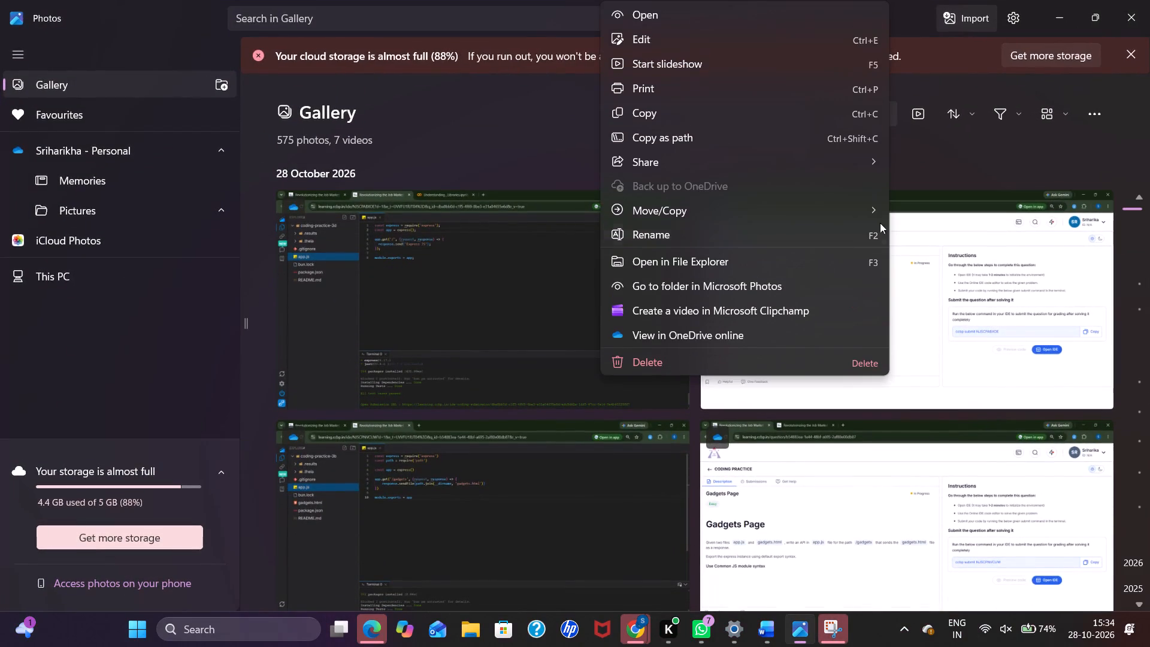
click(726, 116)
click(585, 140)
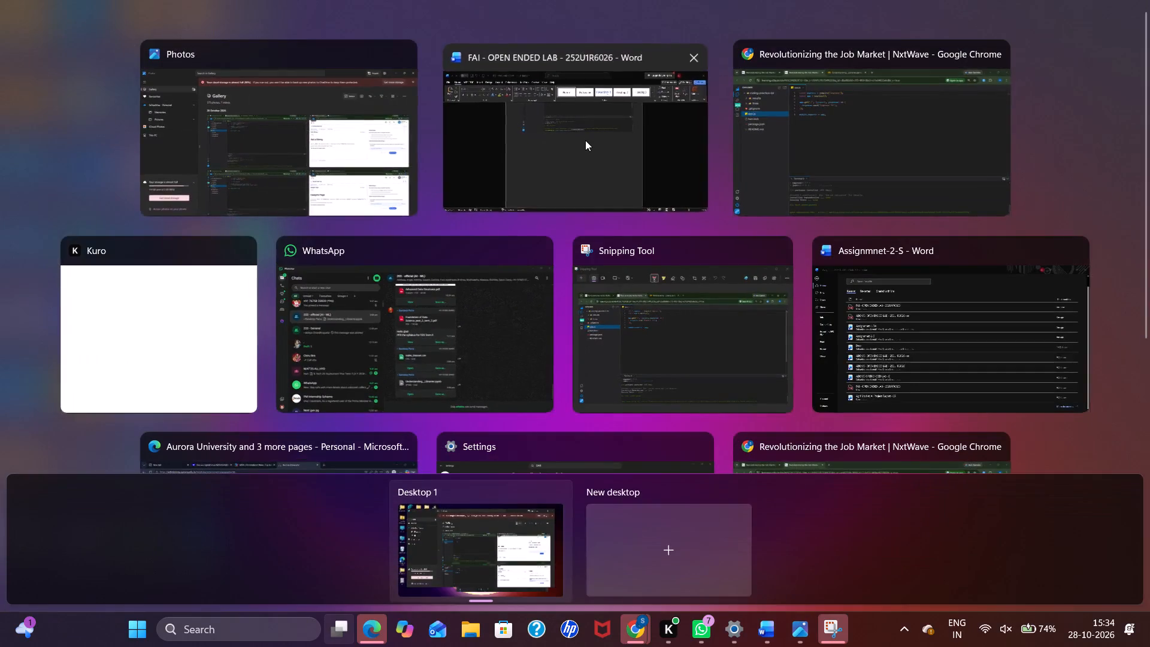
key(ctrl+v)
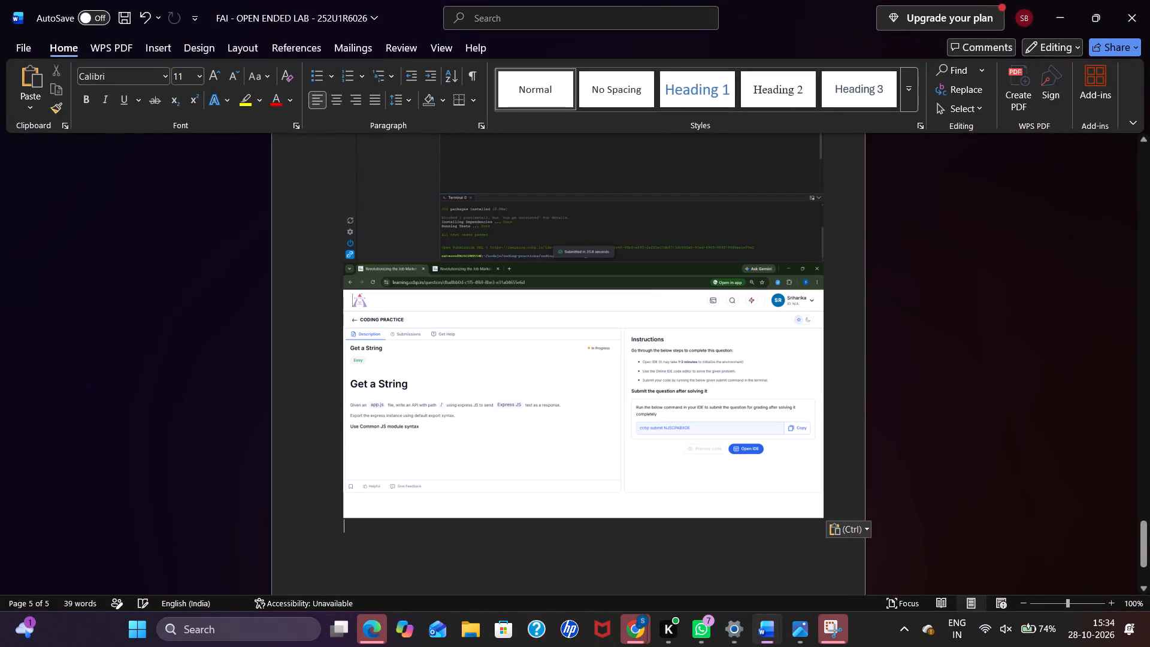
Copy the newest IDE screenshot showing the coding-practice code from Photos and paste it after the Get a String question image in Word.
click(568, 95)
right_click(506, 252)
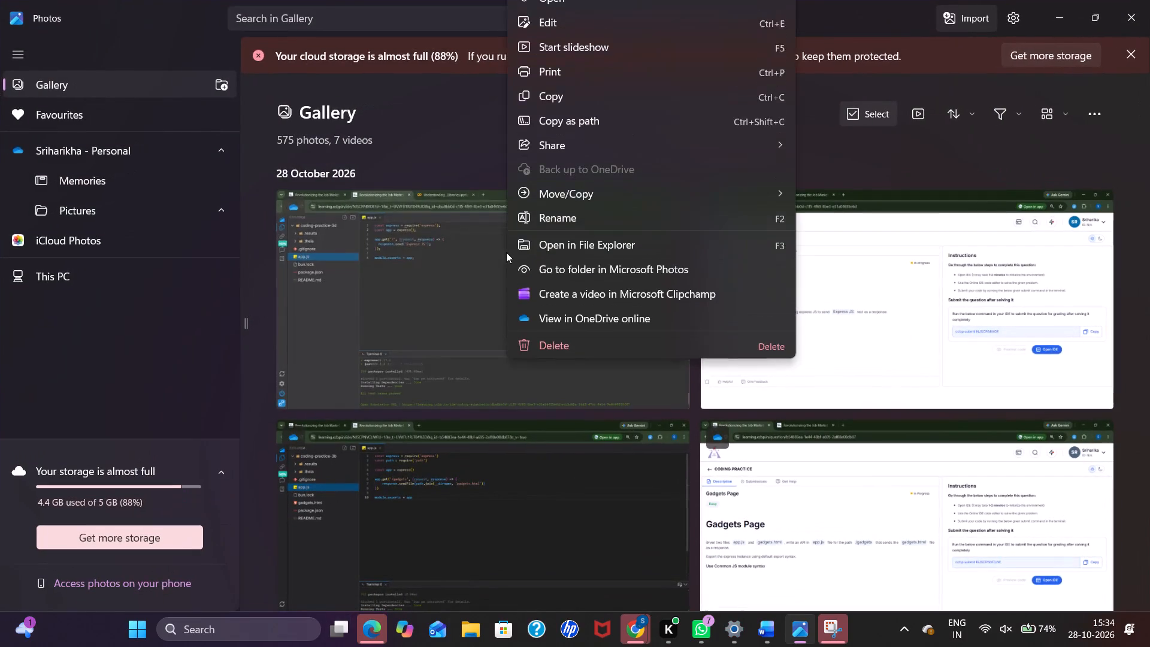
click(559, 115)
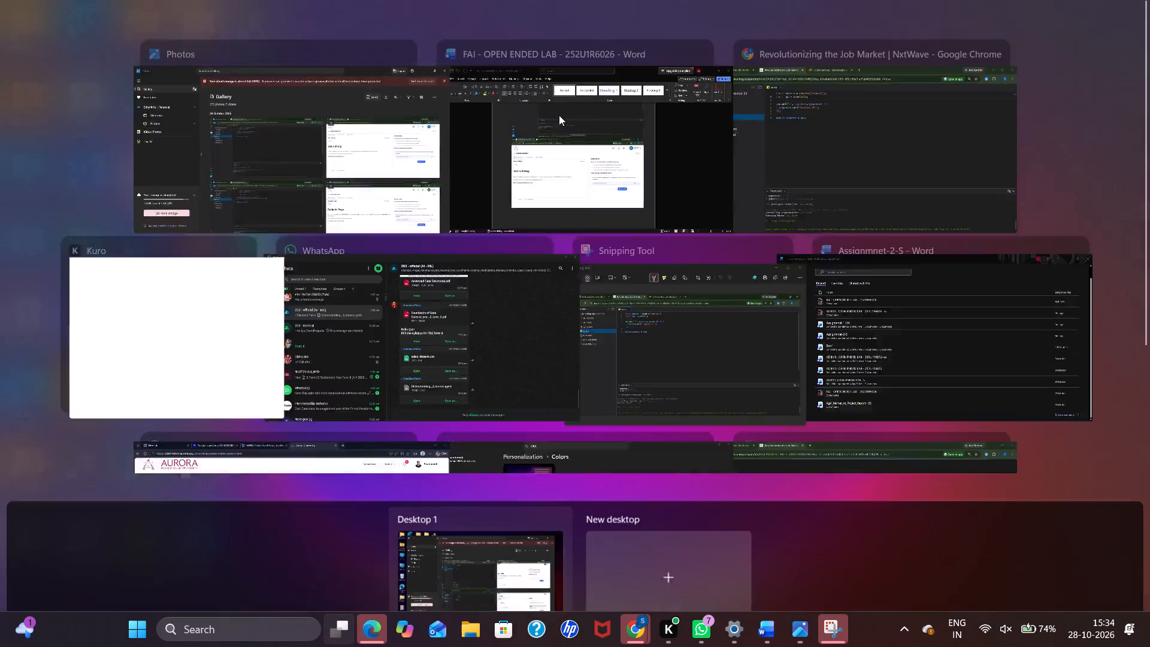
click(559, 115)
key(ctrl+v)
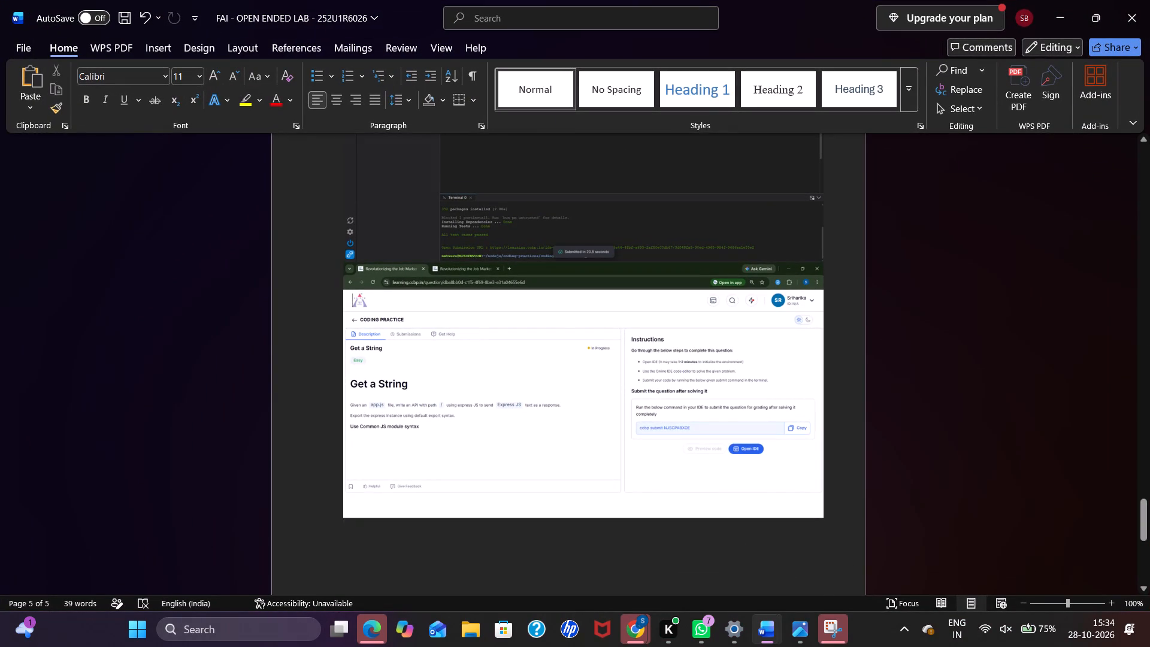
Change the Year & Term entry in the first-page student details table to II & II.
scroll(467, 337, up, 11)
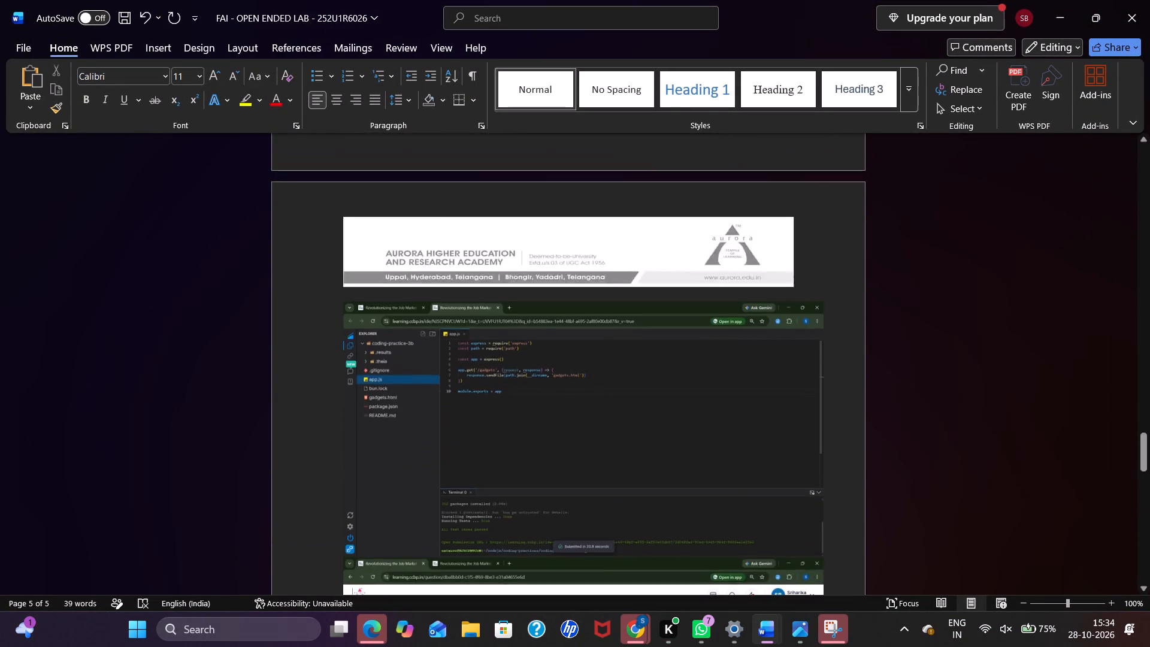
scroll(467, 337, up, 7)
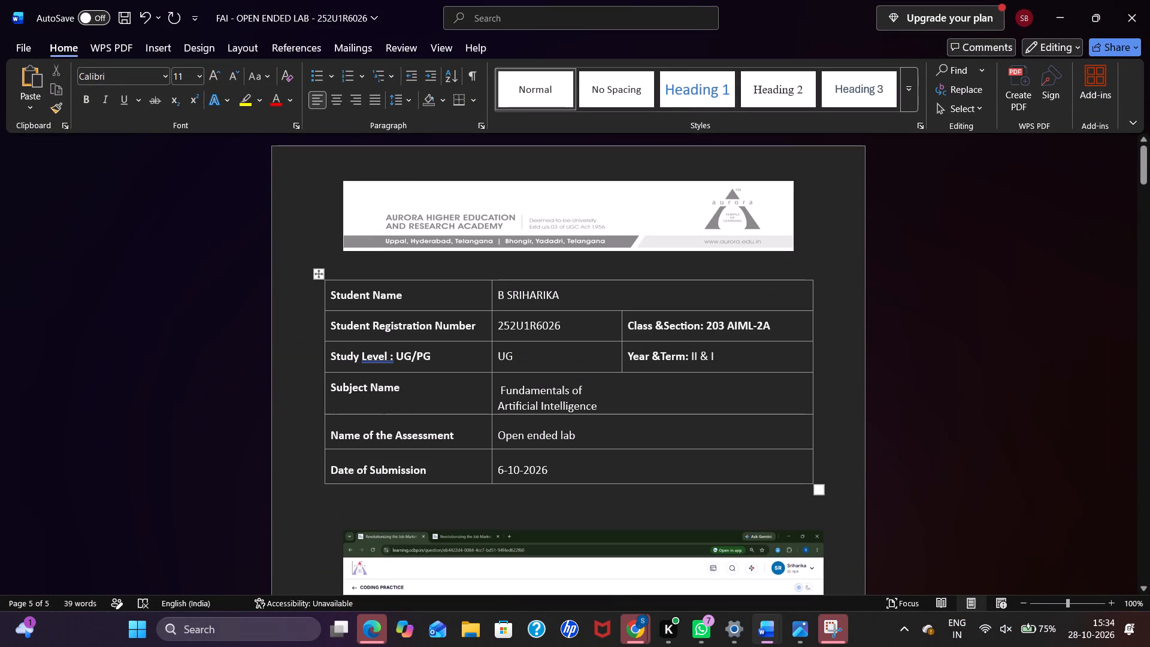
click(713, 357)
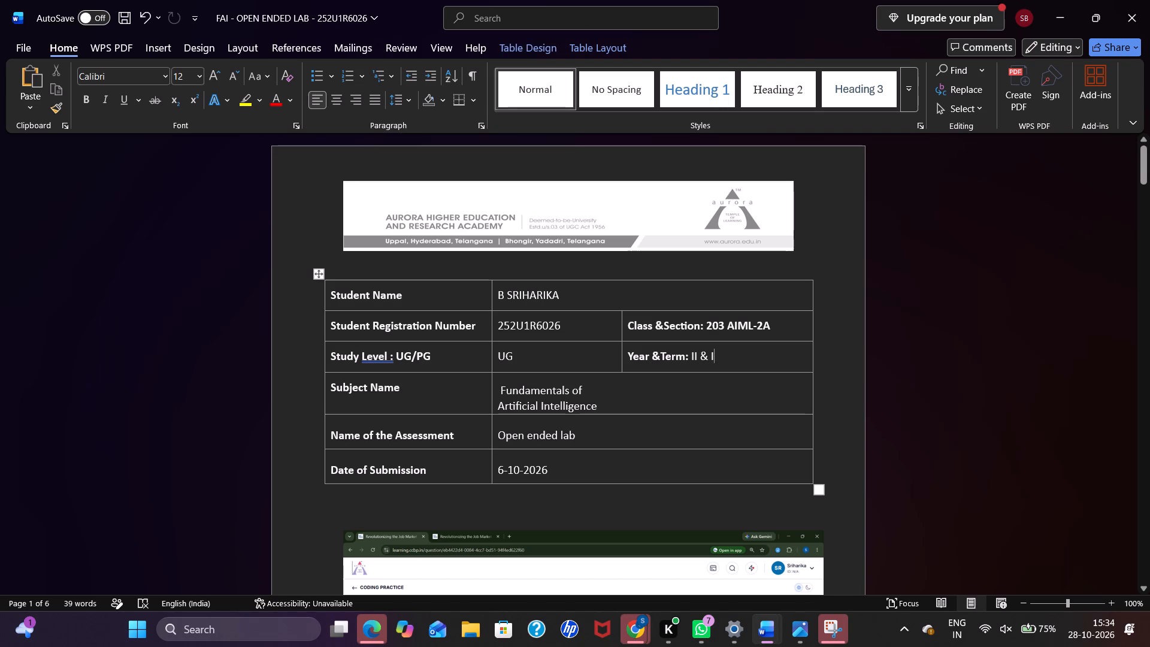
key(i)
key(BackSpace)
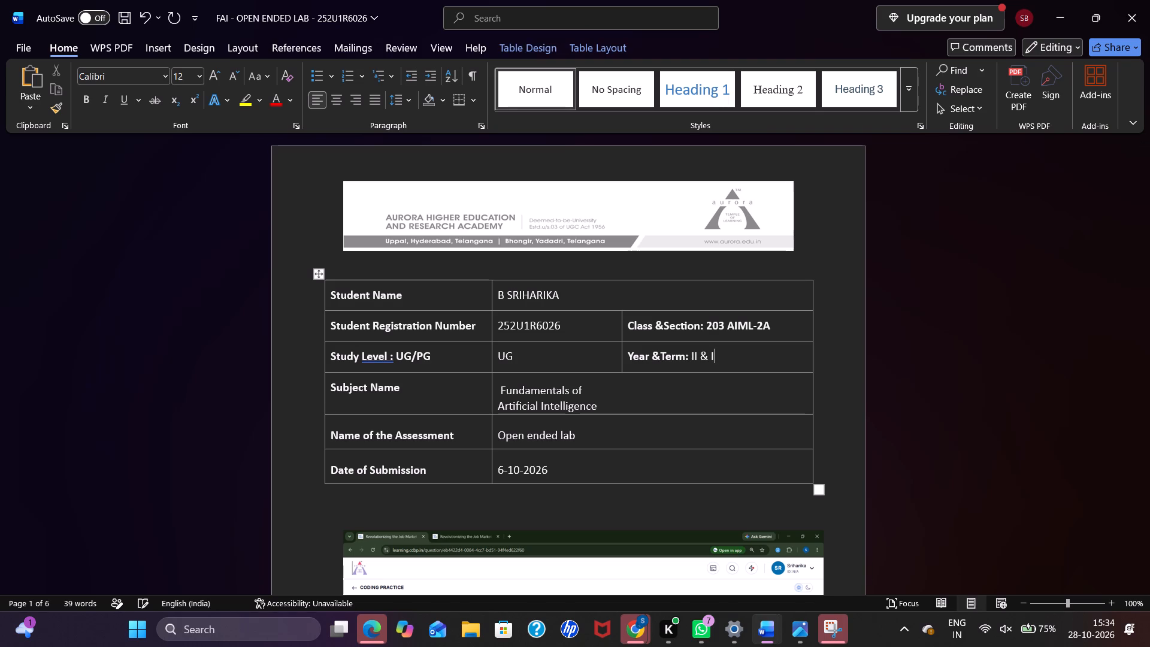
key(i)
Clear the Subject Name entry in the details table and reduce that row's height to fit a single line.
drag(600, 399, 516, 398)
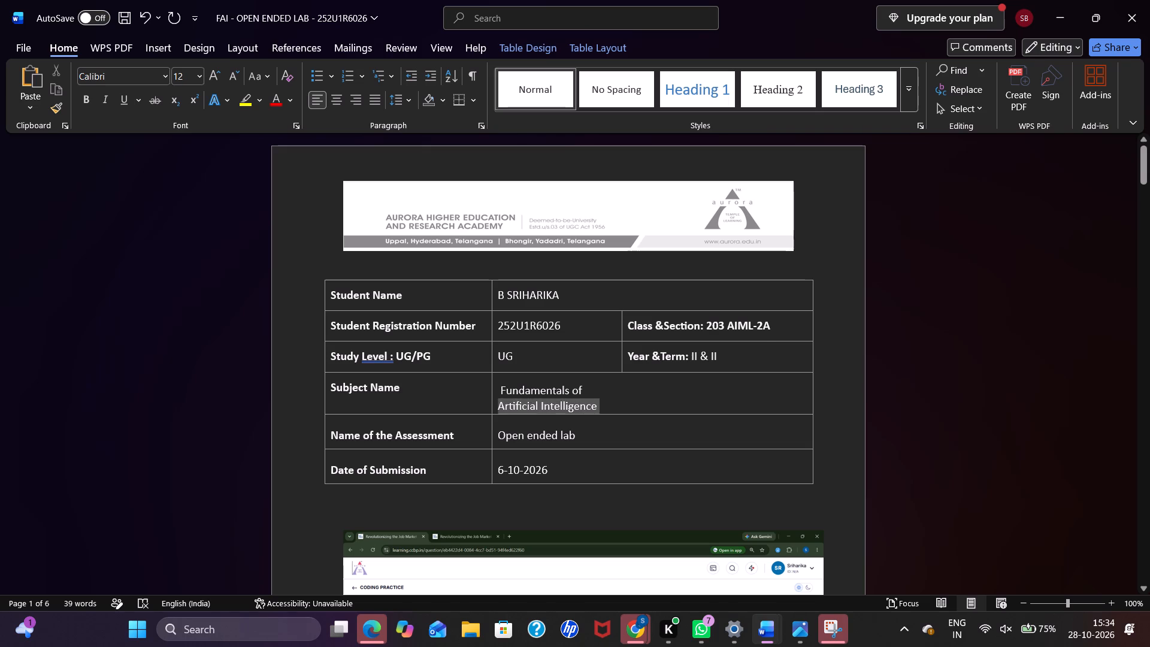
drag(516, 398, 497, 392)
key(BackSpace)
key(BackSpace)
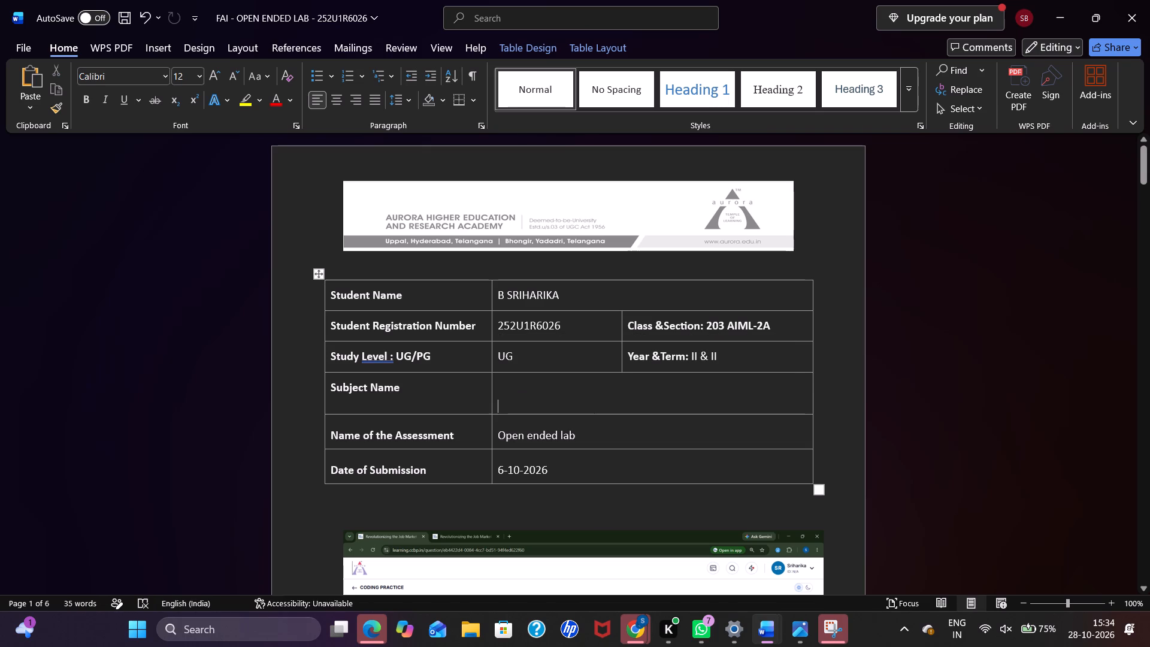
key(BackSpace)
drag(503, 416, 503, 395)
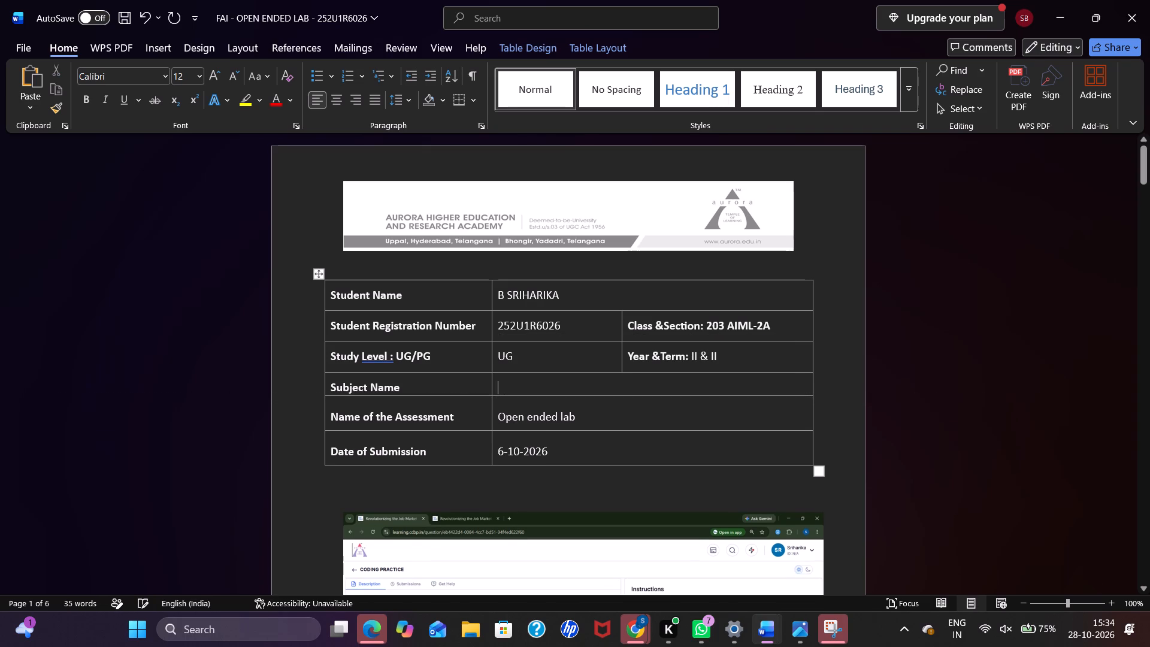
click(503, 397)
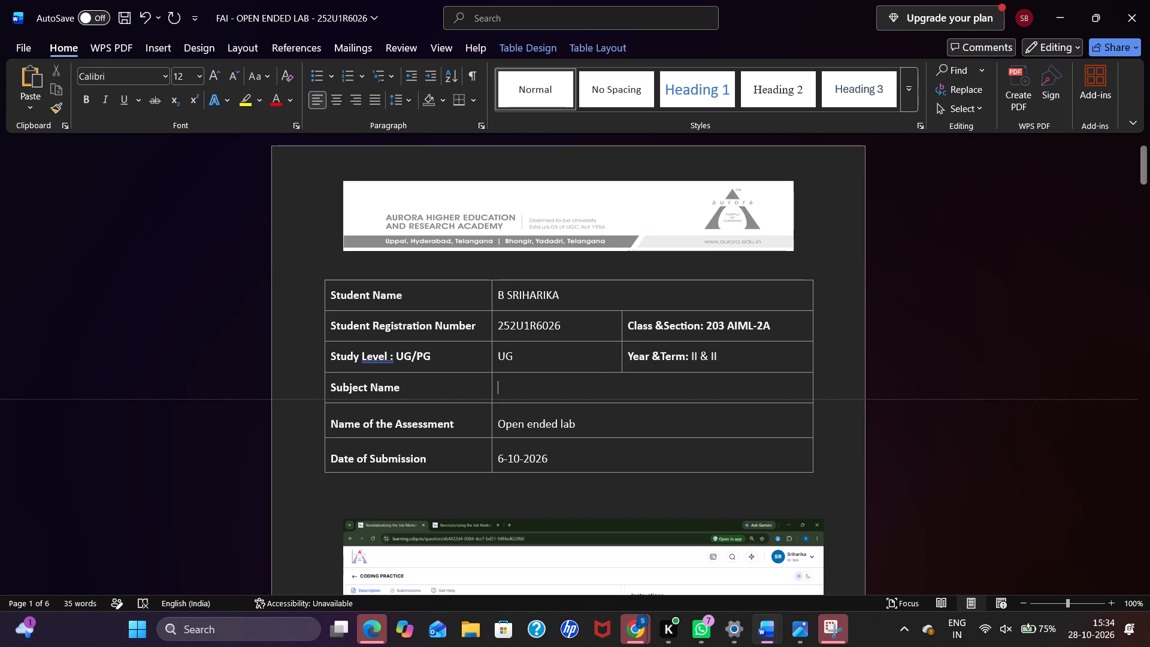
Replace the Name of the Assessment entry with Lab report - 1.
drag(583, 430, 504, 430)
key(BackSpace)
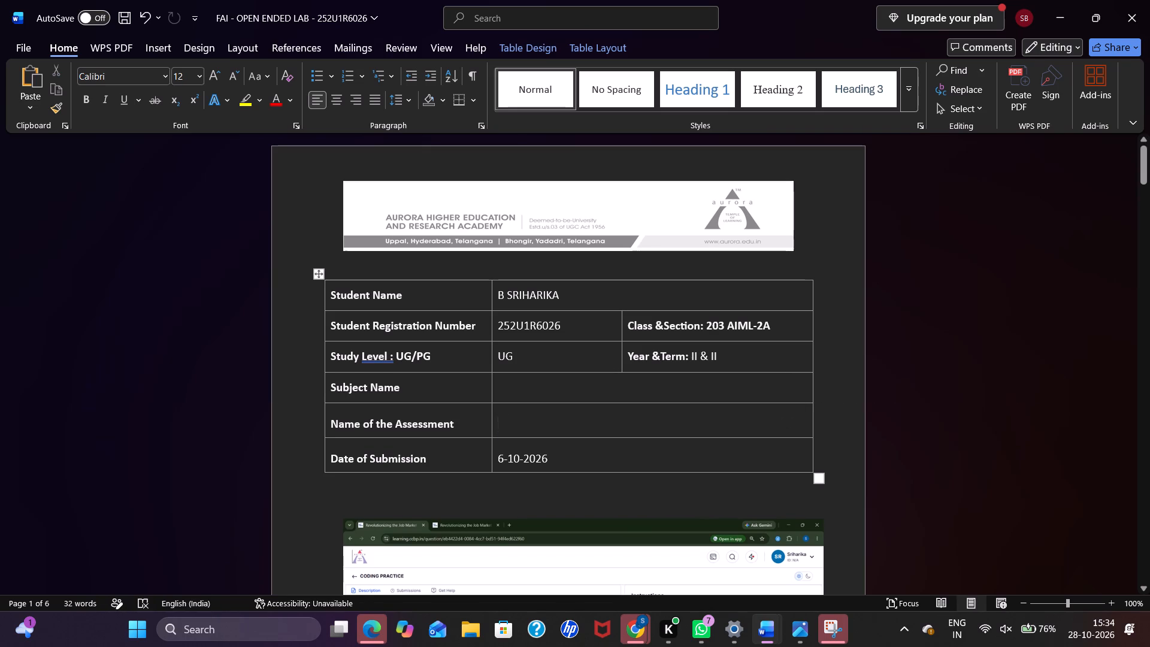
key(l)
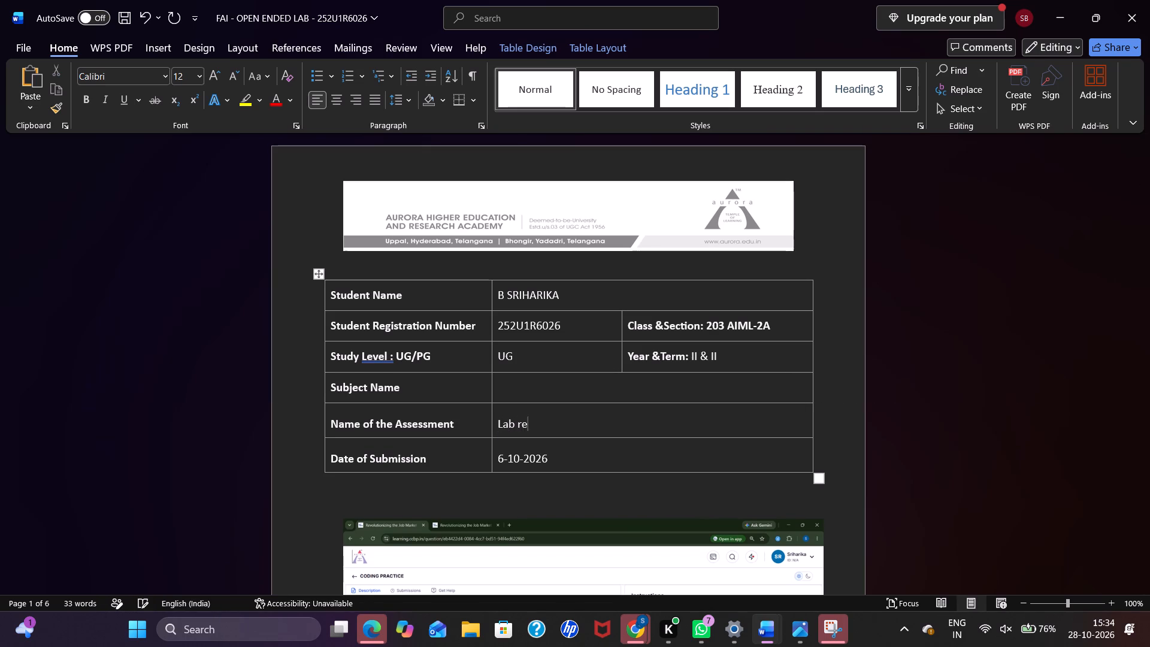
key(BackSpace)
text(rt-)
key(BackSpace)
key(space)
text(- 1)
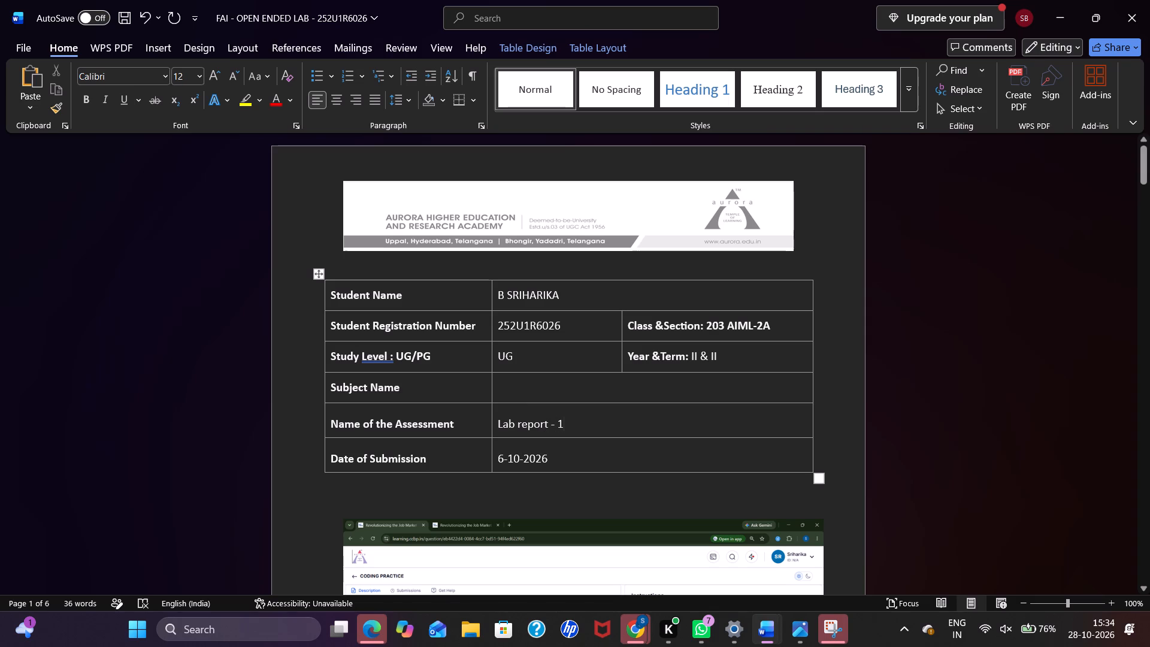
Replace the Date of Submission entry with 28-10-2026.
drag(553, 459, 500, 456)
key(BackSpace)
text(28-)
text(10-2)
text(02)
key(6)
Place the text cursor in the empty Subject Name cell.
click(519, 380)
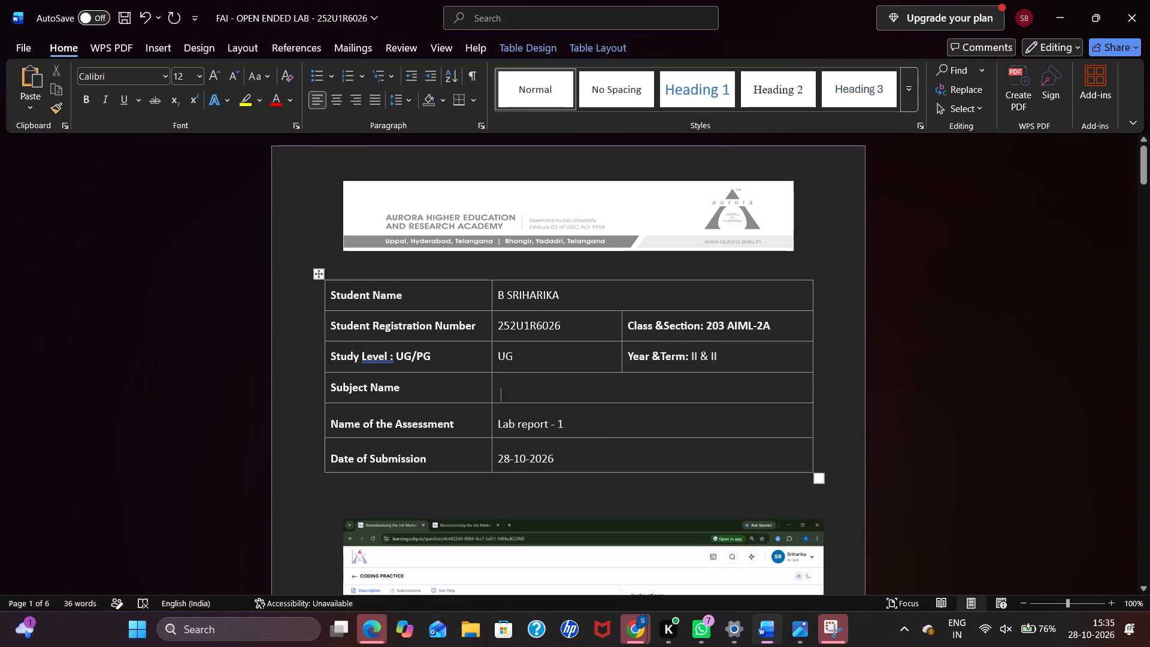
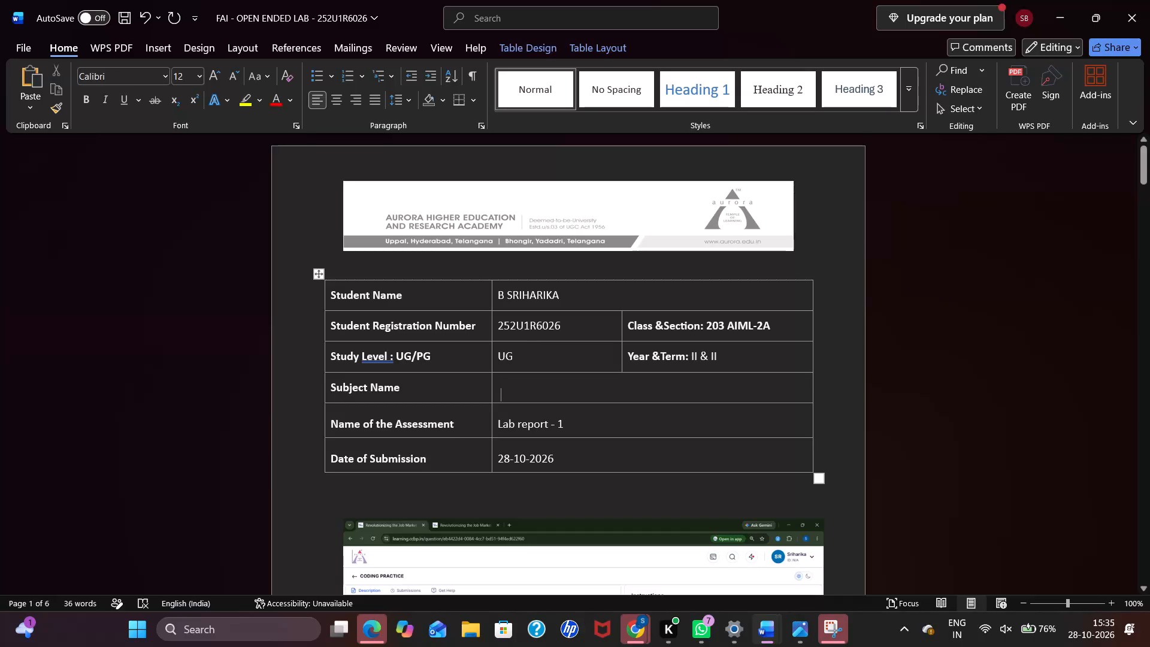
Paste Backend Development Fundamentals into the Subject Name cell and remove the leading space.
key(ctrl+v)
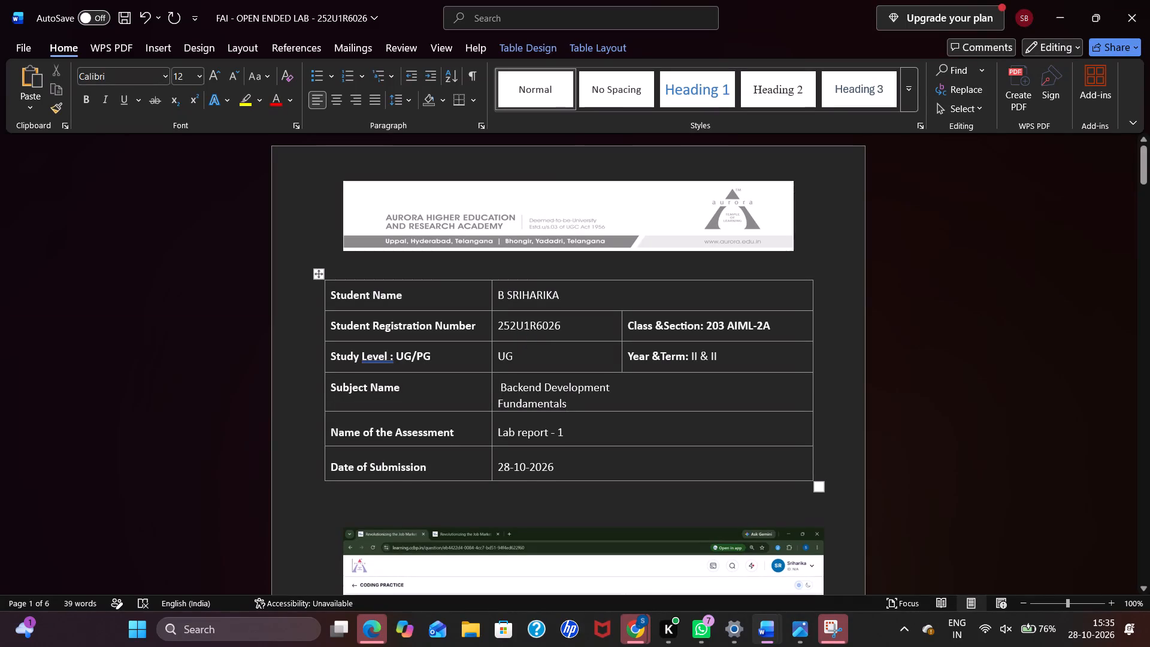
click(500, 384)
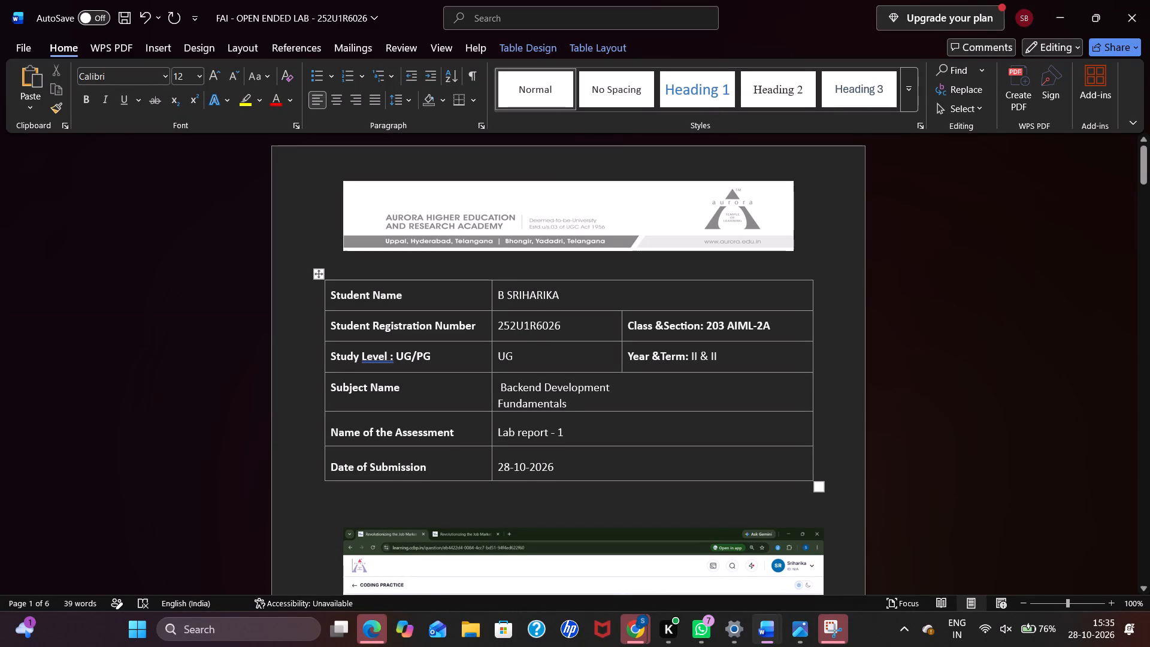
click(500, 384)
key(BackSpace)
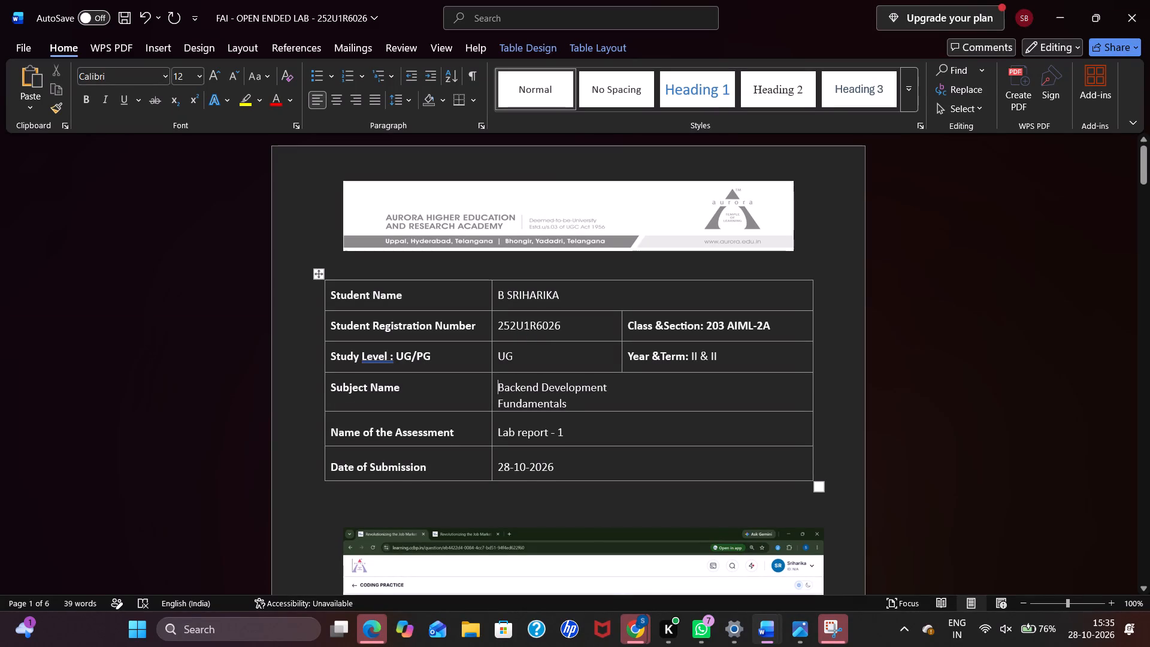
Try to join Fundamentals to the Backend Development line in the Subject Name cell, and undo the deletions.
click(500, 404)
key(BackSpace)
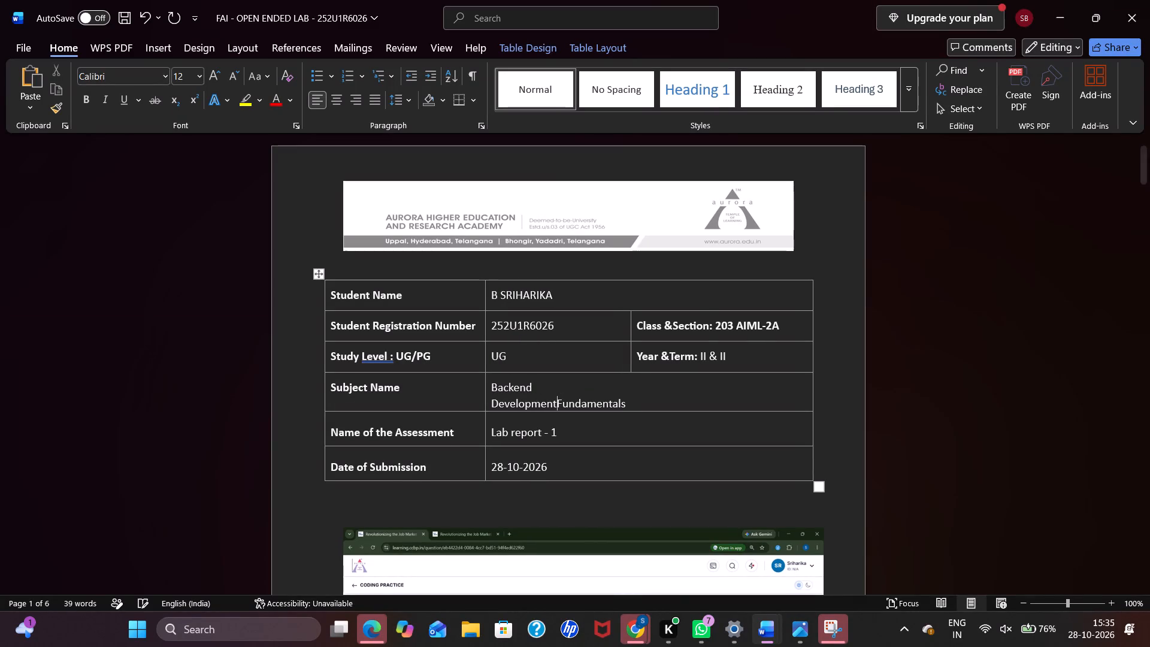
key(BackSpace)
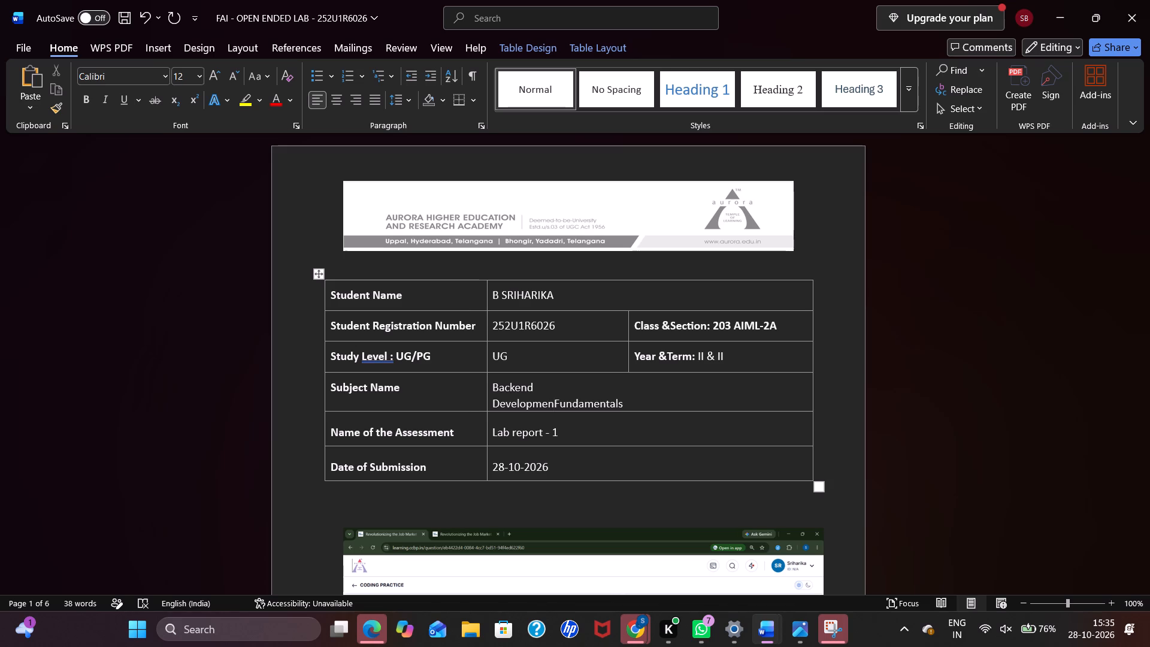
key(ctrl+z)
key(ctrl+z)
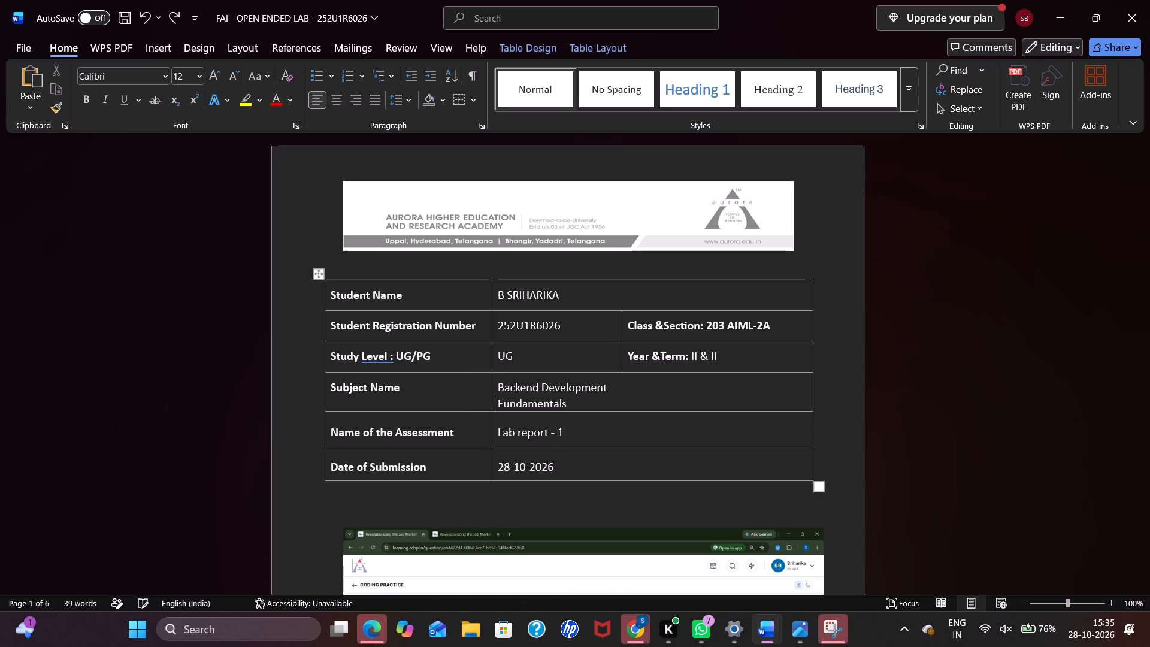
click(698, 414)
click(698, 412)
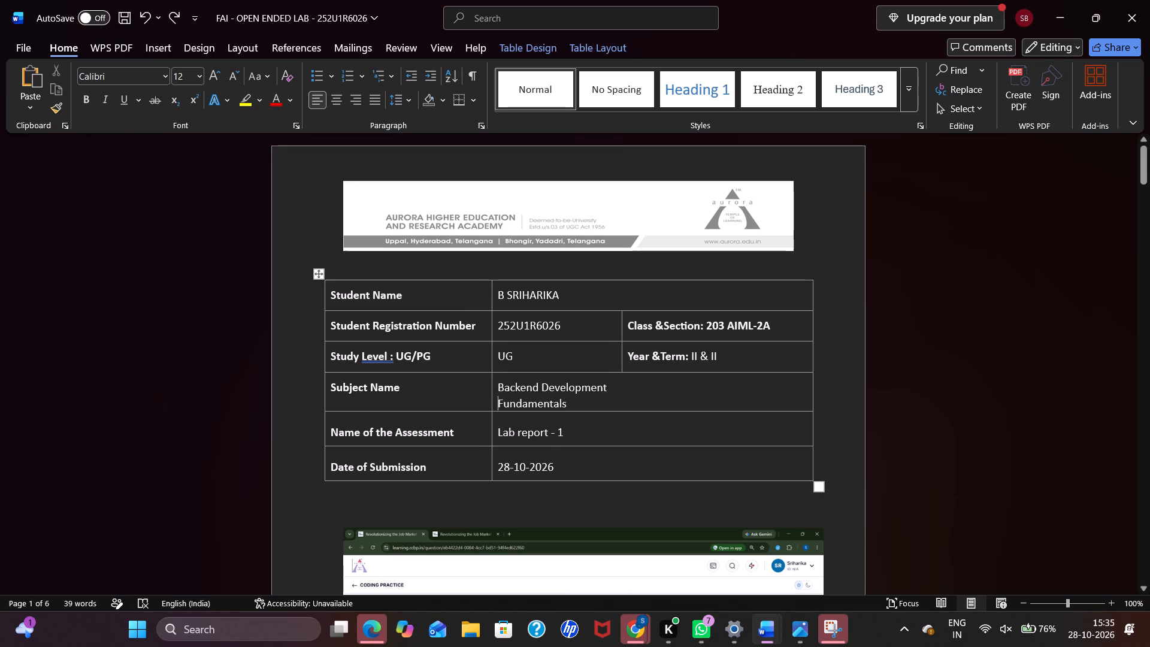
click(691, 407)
Review the document's pages, checking the order of the coding practice screenshots and the completed cover table.
scroll(574, 331, down, 1)
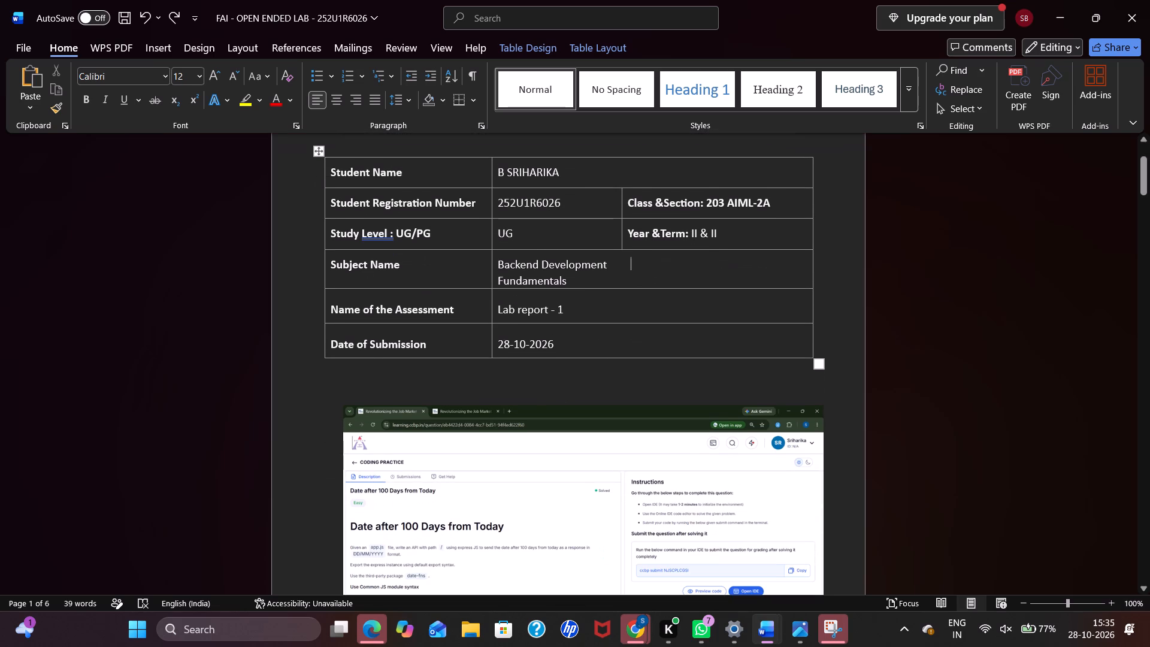
scroll(574, 331, down, 3)
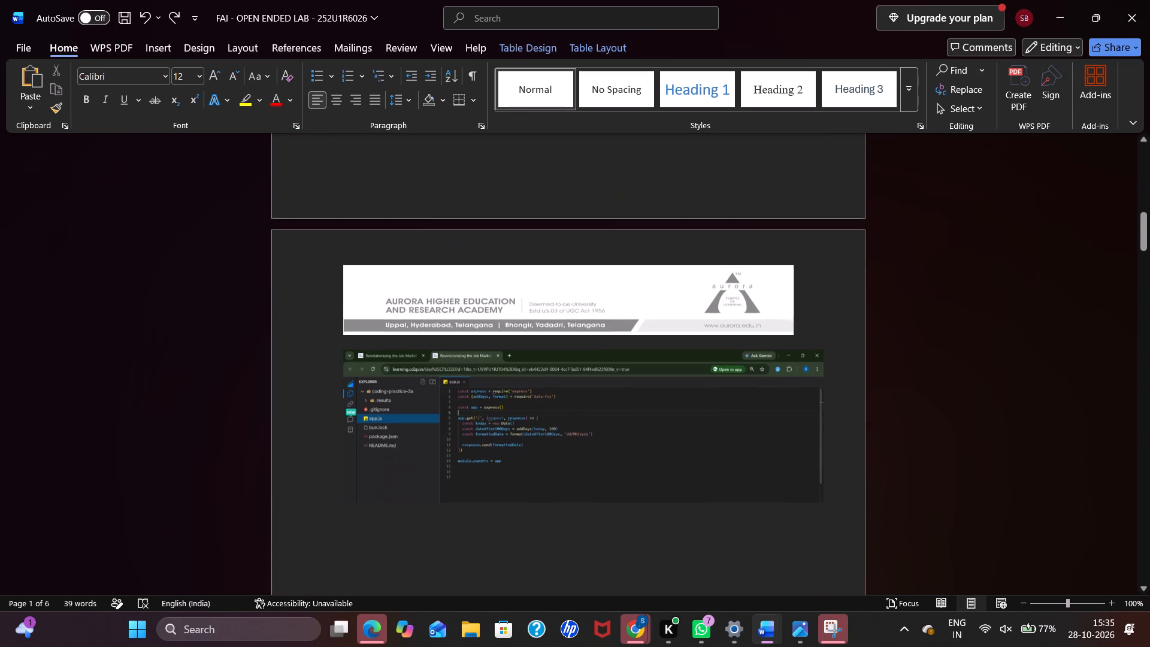
scroll(552, 347, down, 1)
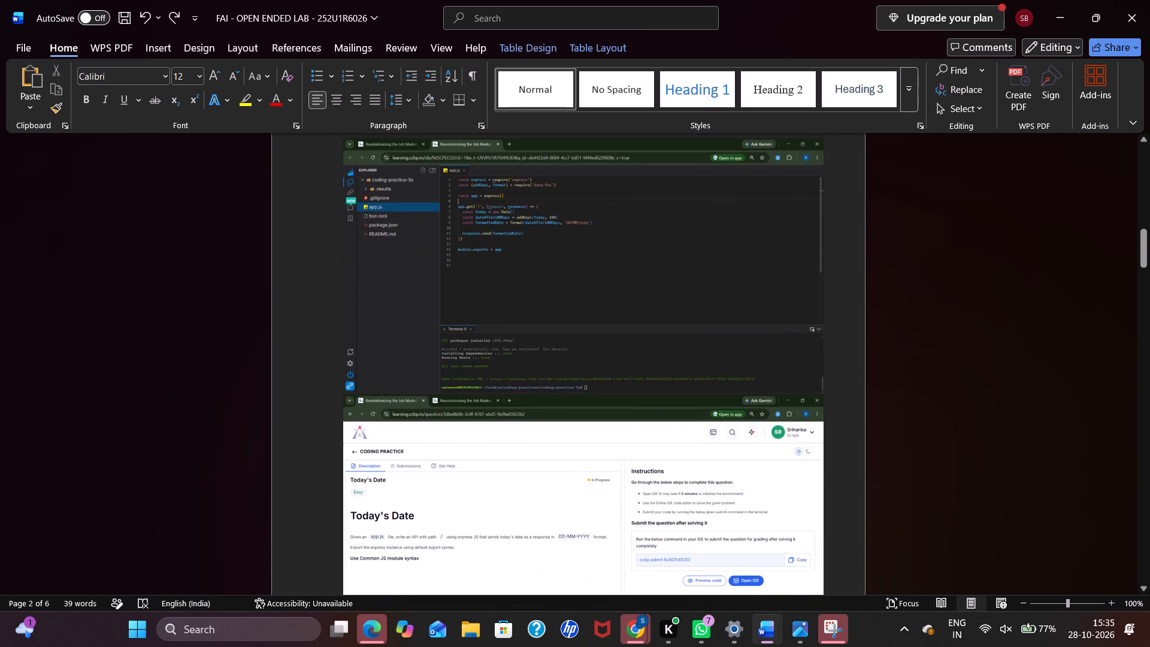
scroll(684, 392, up, 2)
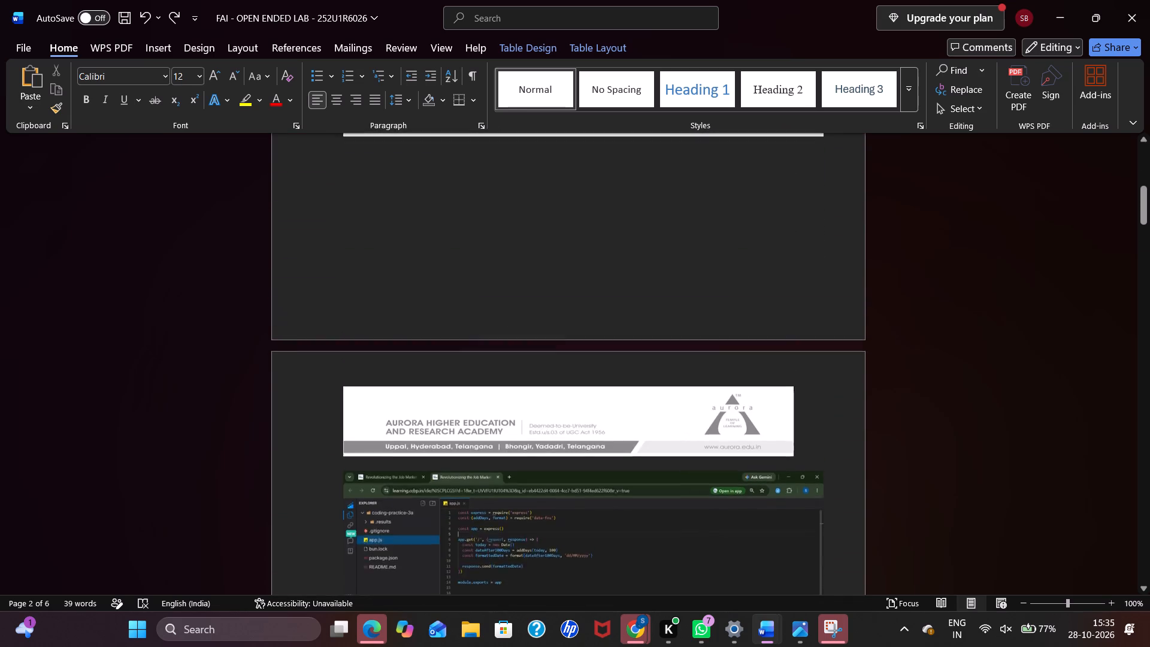
scroll(684, 392, up, 2)
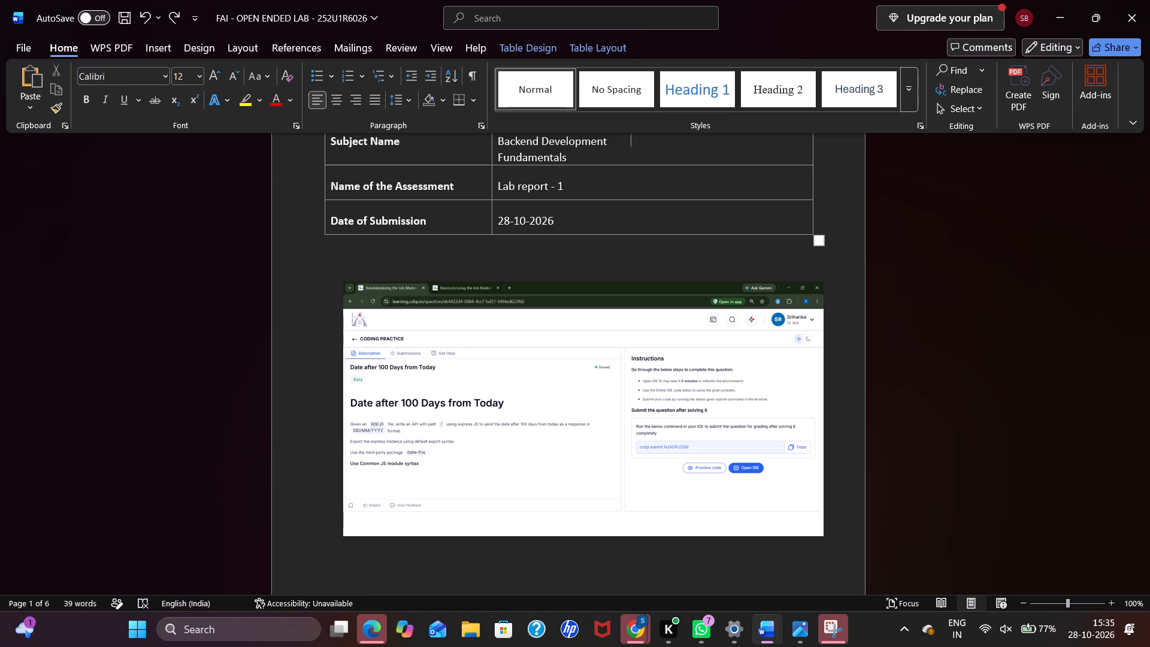
scroll(684, 392, up, 5)
scroll(582, 382, up, 1)
scroll(582, 382, down, 4)
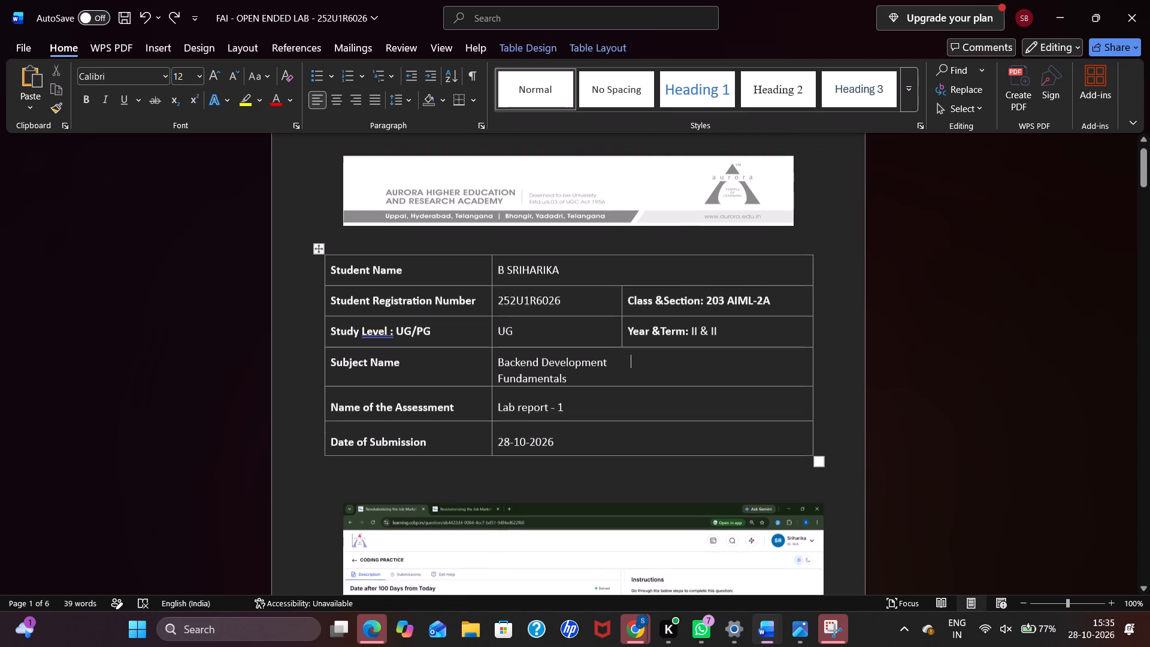
scroll(582, 382, down, 18)
scroll(582, 382, down, 3)
scroll(582, 382, up, 2)
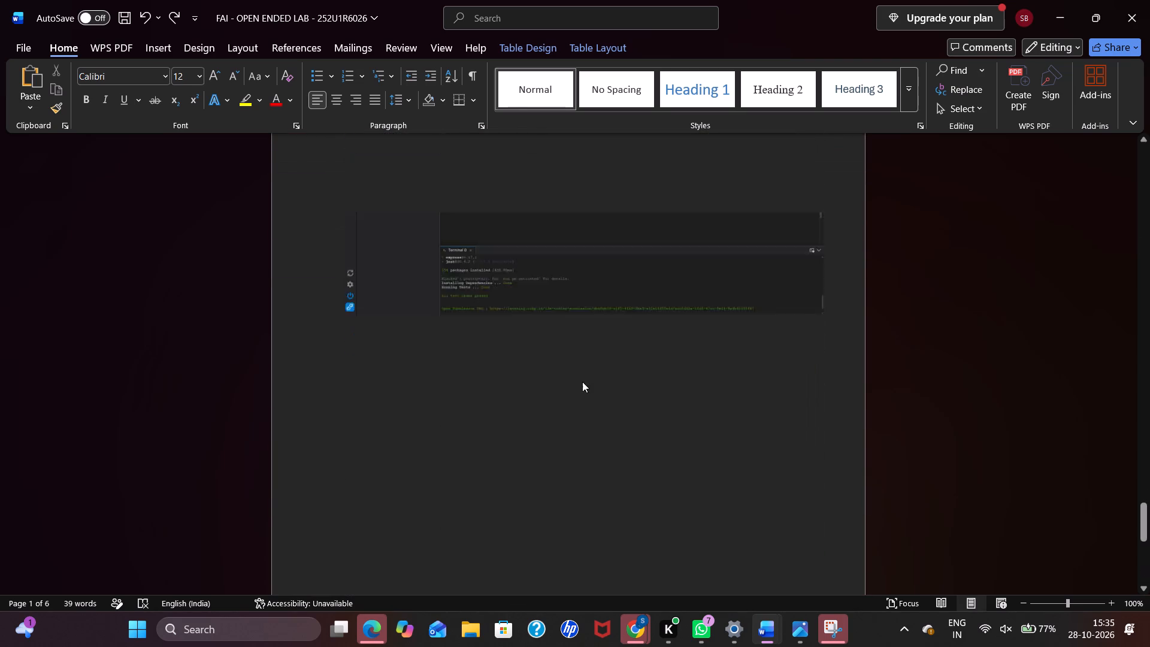
scroll(582, 382, up, 1)
scroll(582, 382, down, 1)
scroll(582, 382, up, 1)
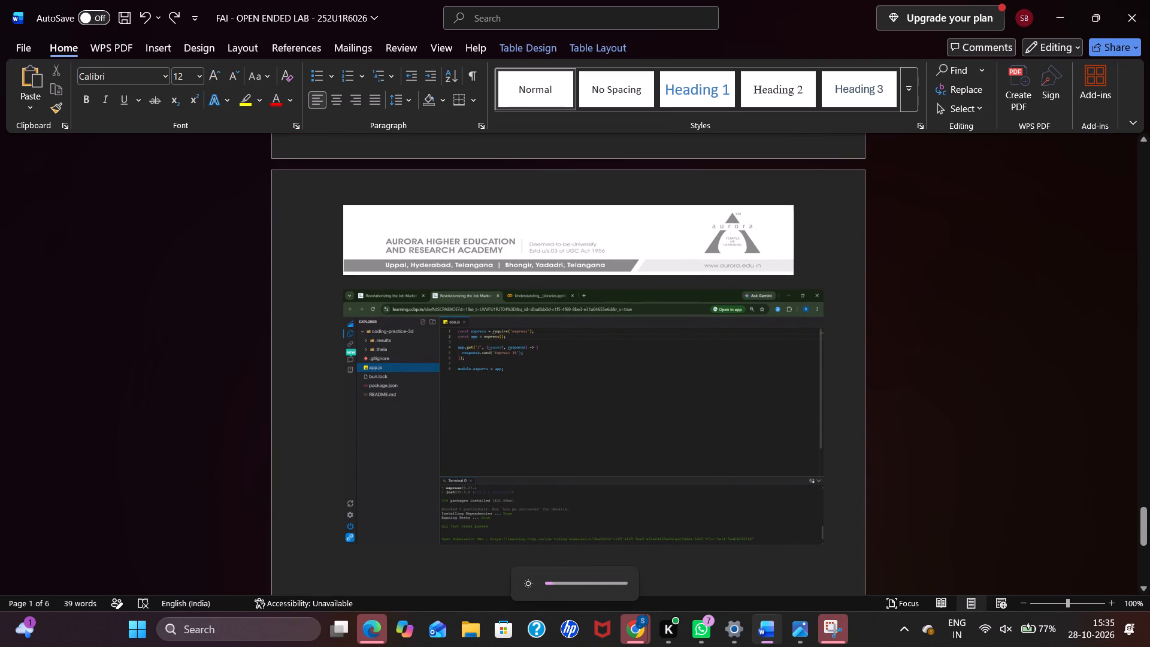
scroll(582, 382, up, 3)
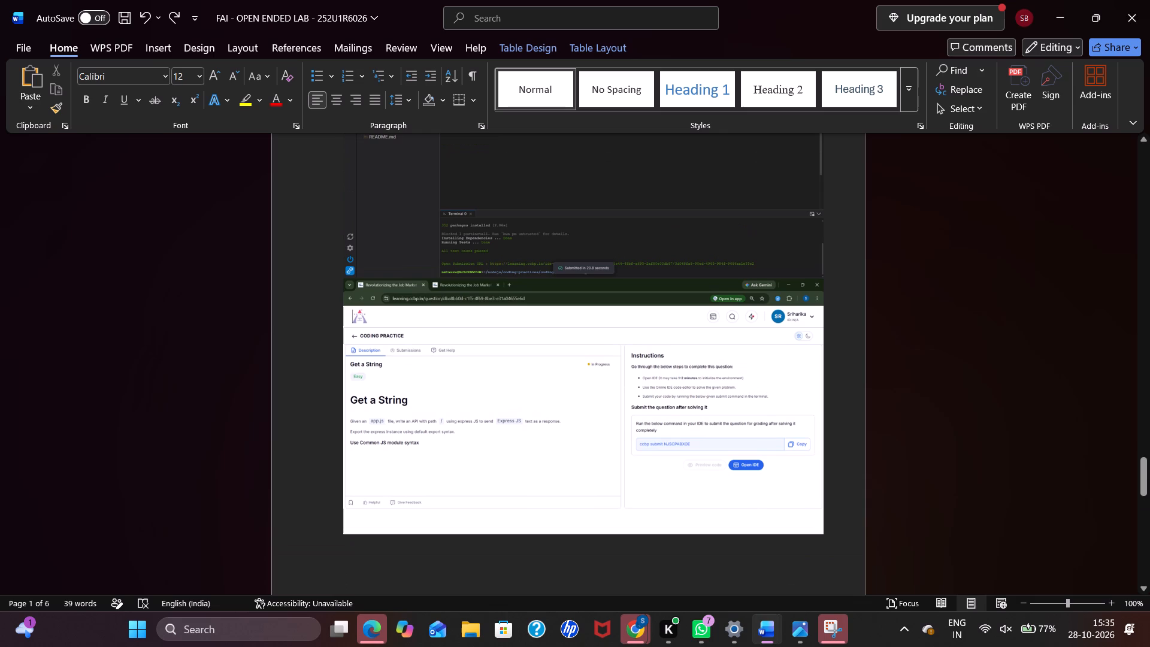
scroll(582, 382, right, 1)
ctrl+scroll(582, 382, up, 1)
ctrl+scroll(582, 382, right, 1)
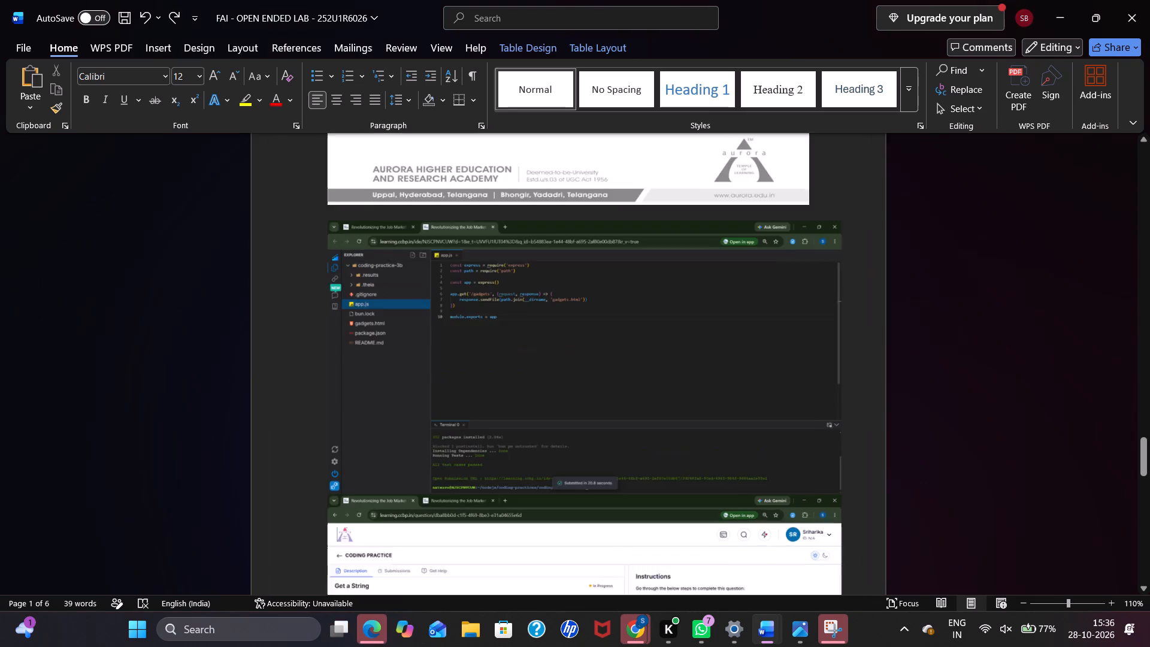
ctrl+scroll(582, 382, right, 1)
scroll(582, 382, up, 1)
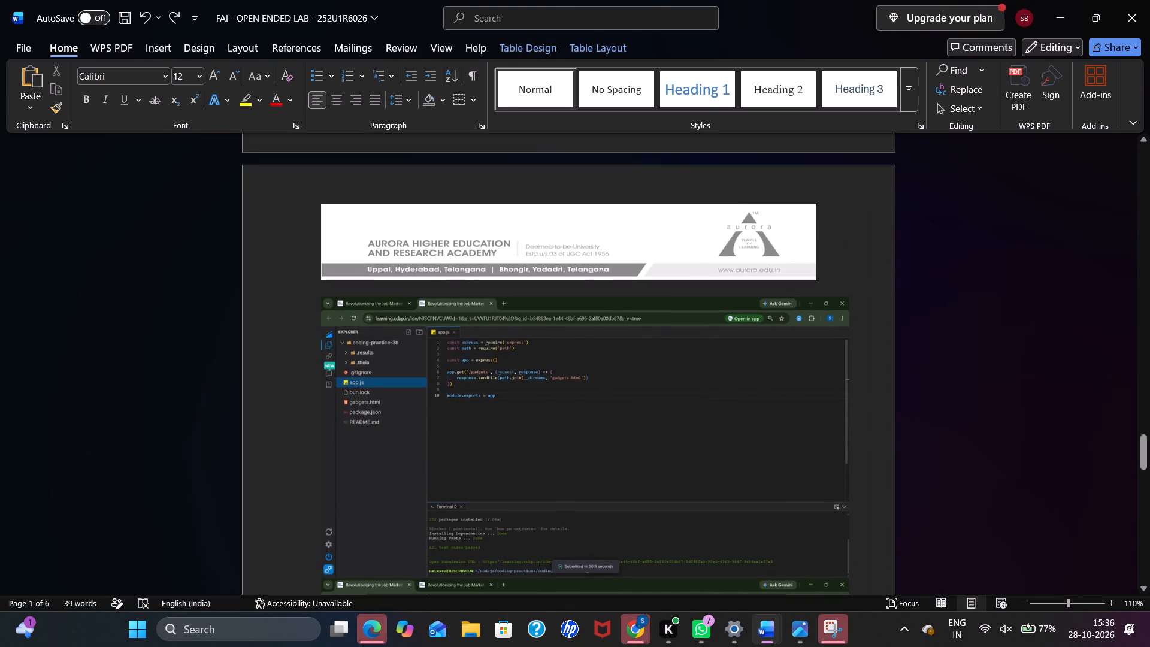
scroll(582, 382, up, 12)
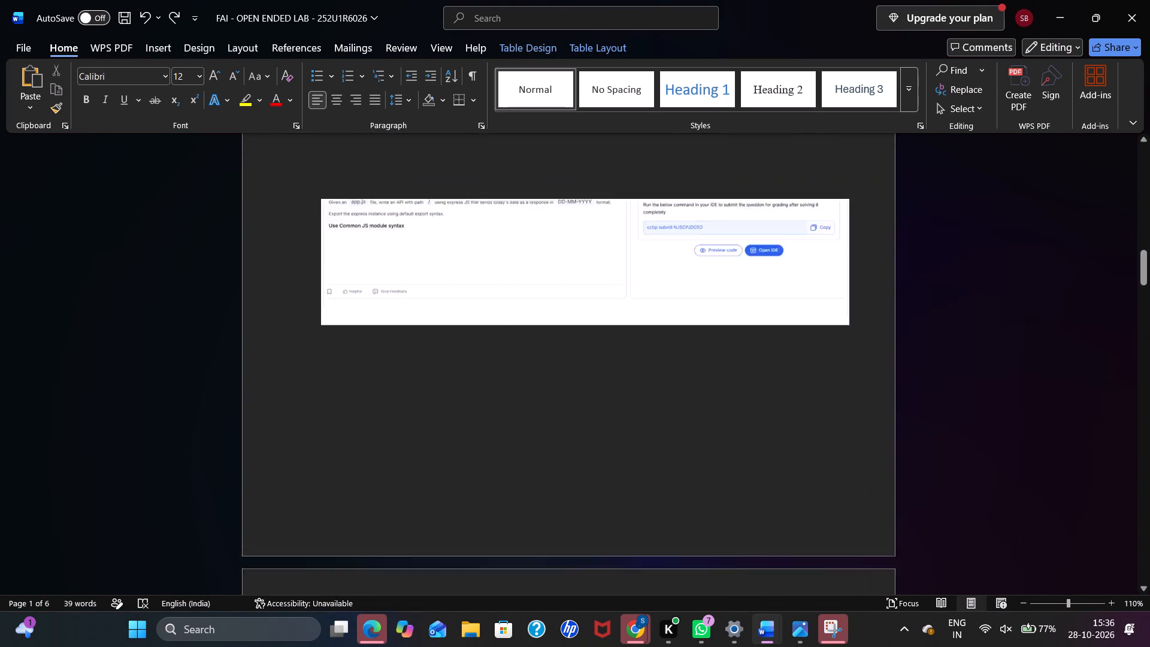
scroll(582, 382, up, 8)
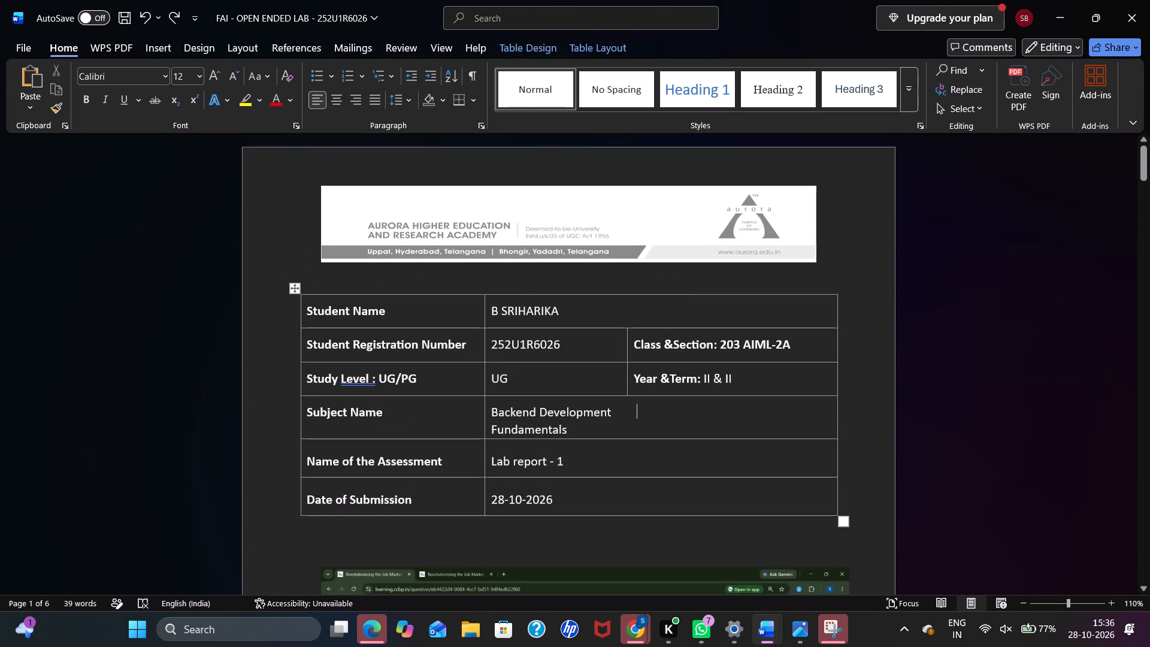
scroll(582, 382, up, 1)
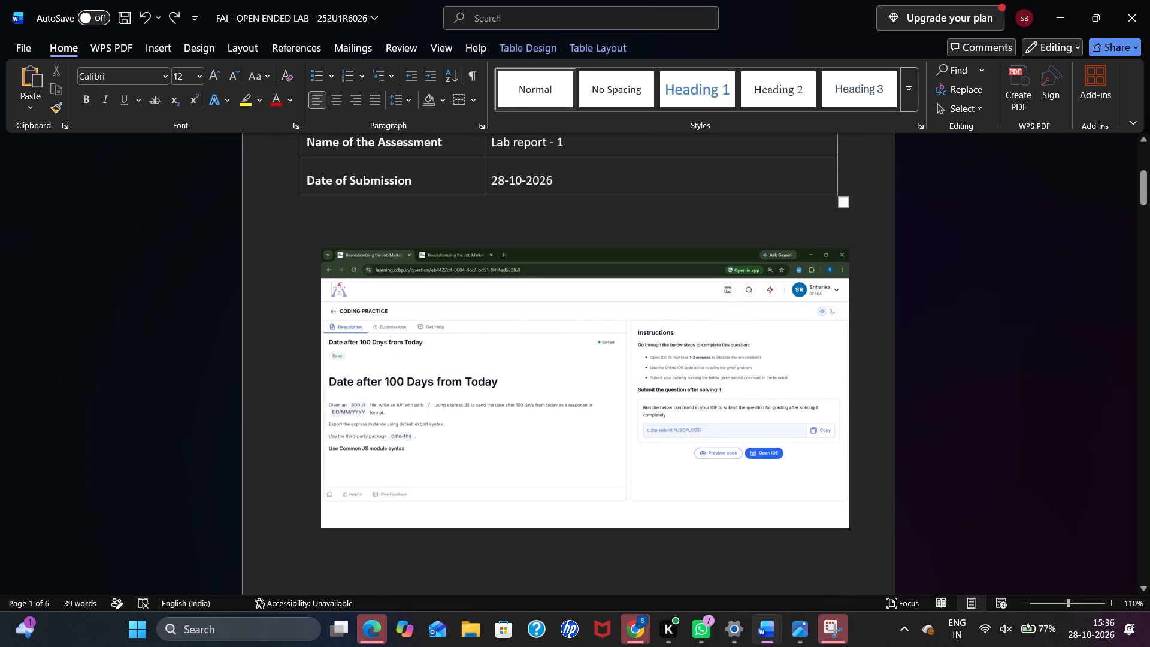
Insert the number 1. above the Date after 100 Days from Today screenshot.
click(311, 286)
click(314, 288)
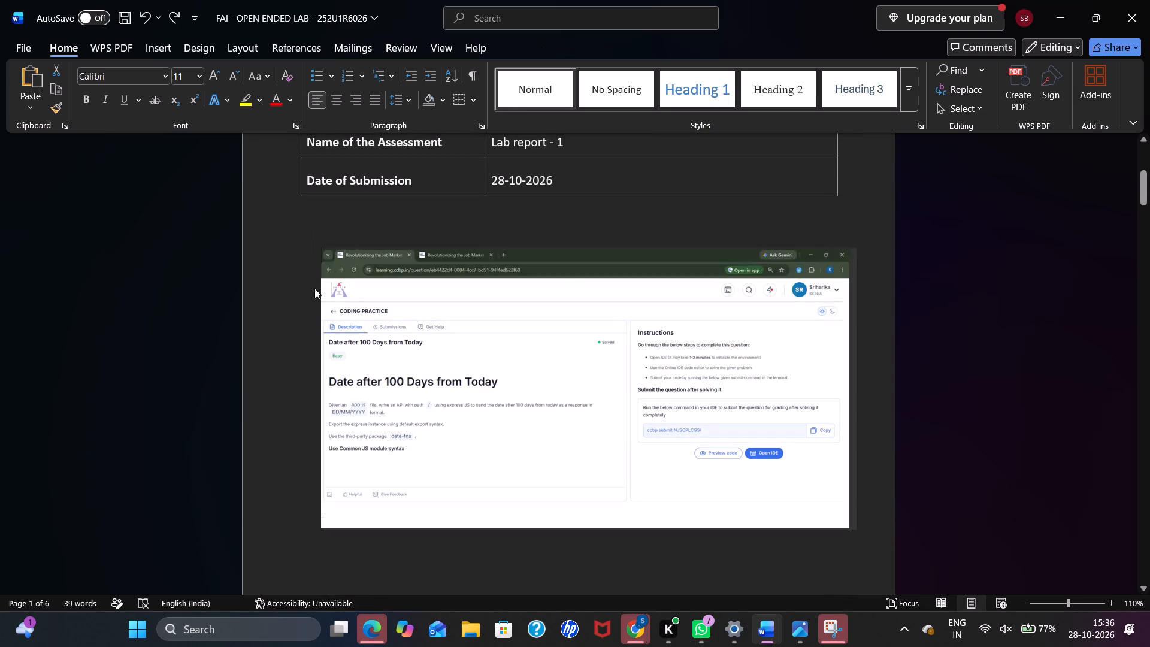
click(305, 258)
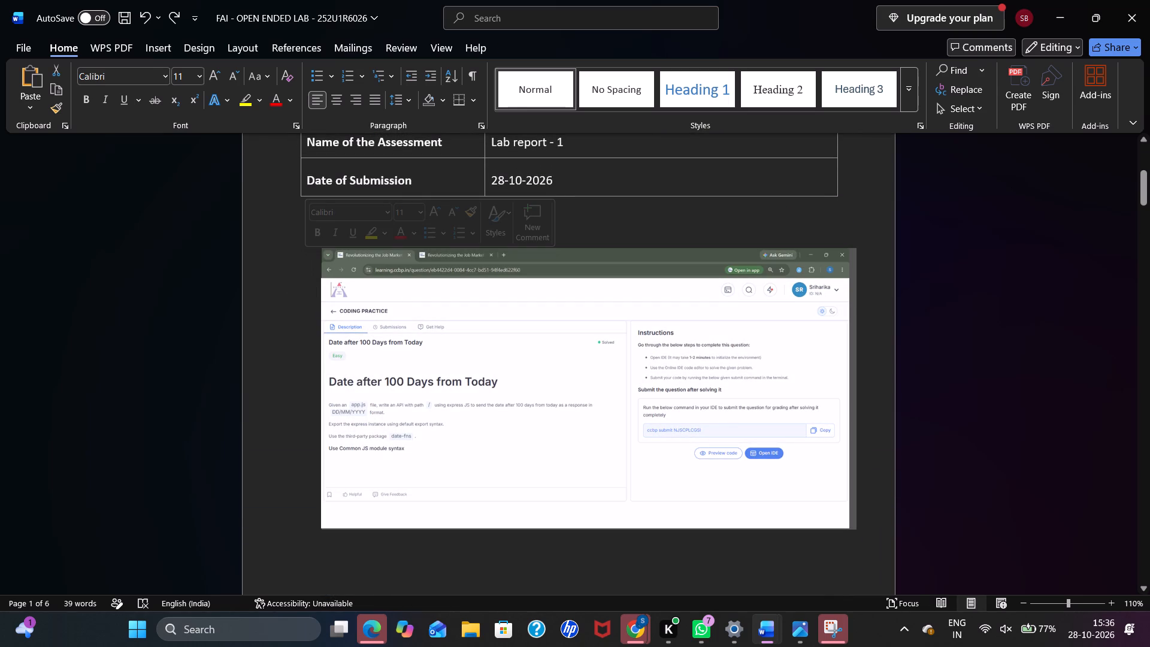
click(858, 239)
key(Down)
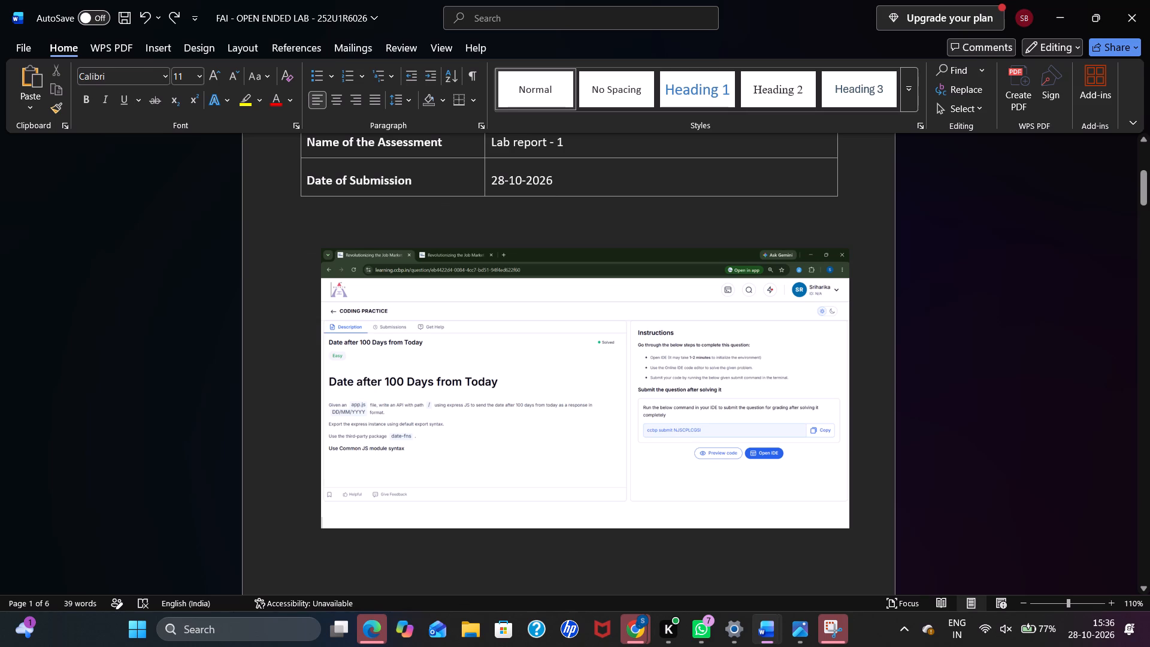
click(319, 274)
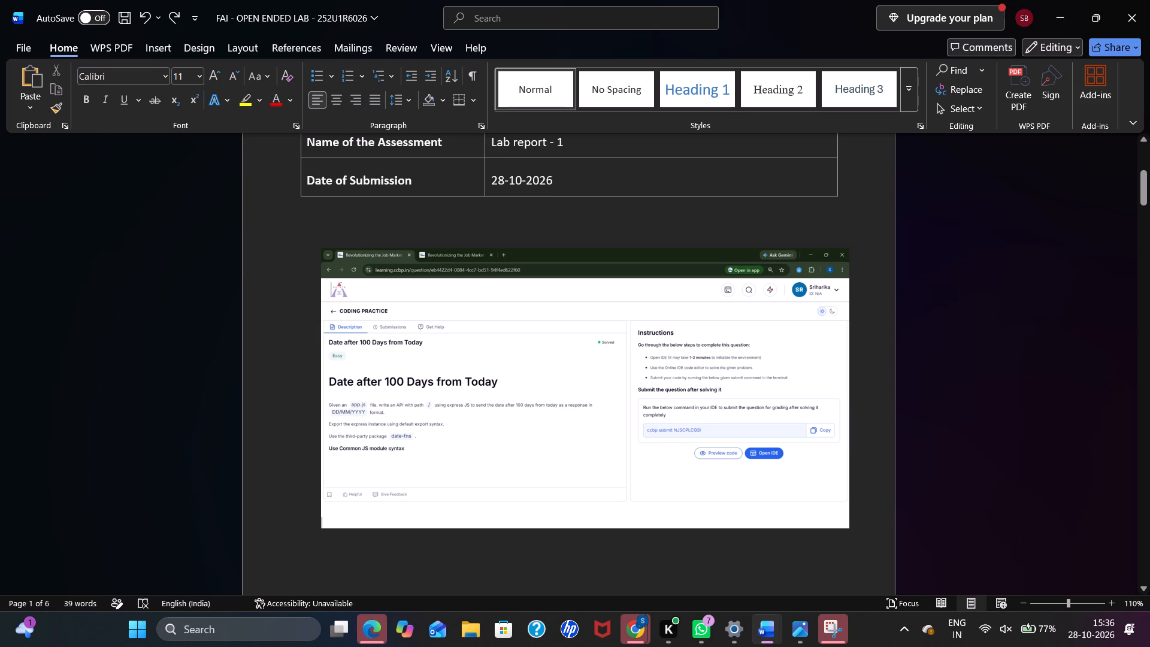
triple_click(319, 274)
click(319, 274)
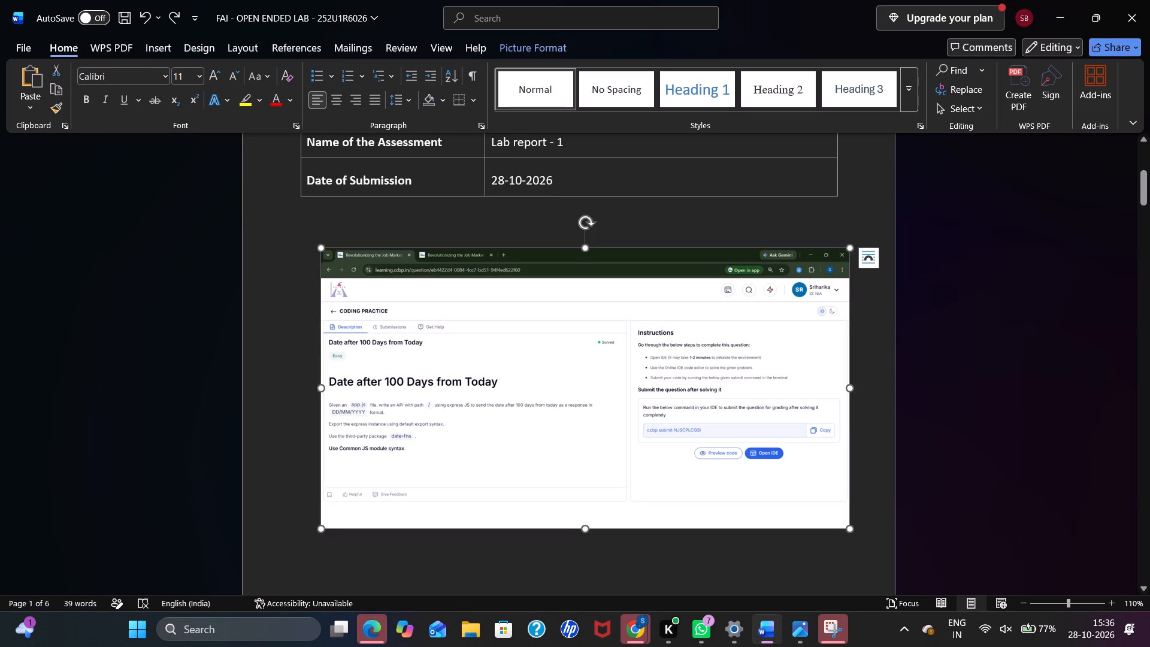
click(308, 274)
click(316, 274)
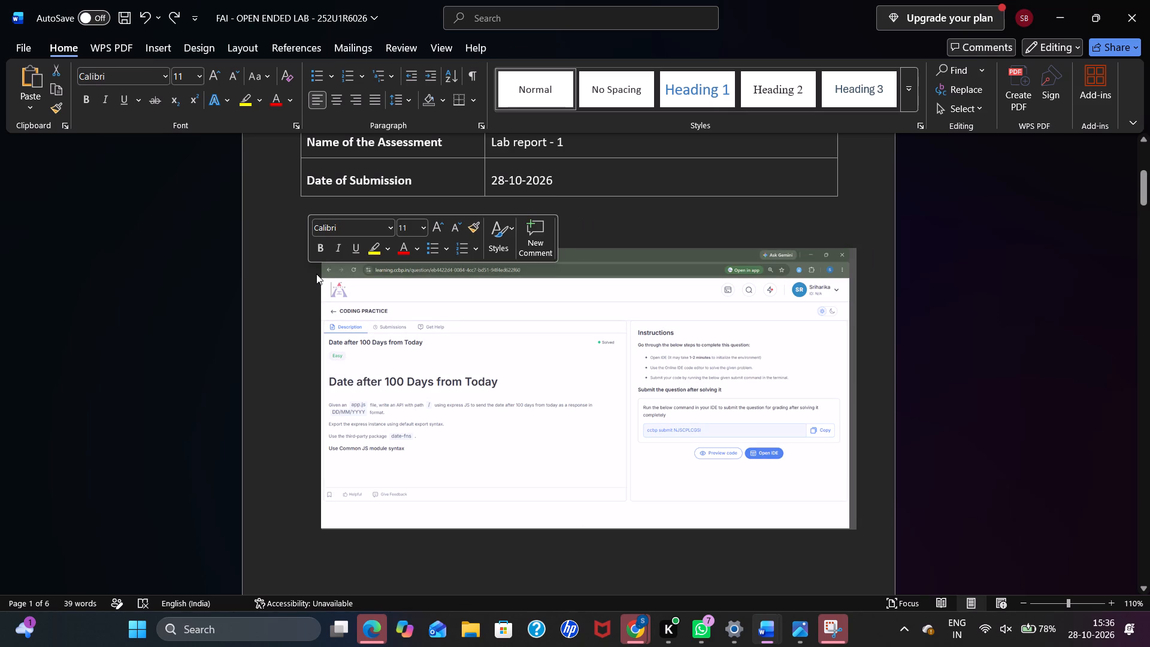
click(316, 274)
key(1)
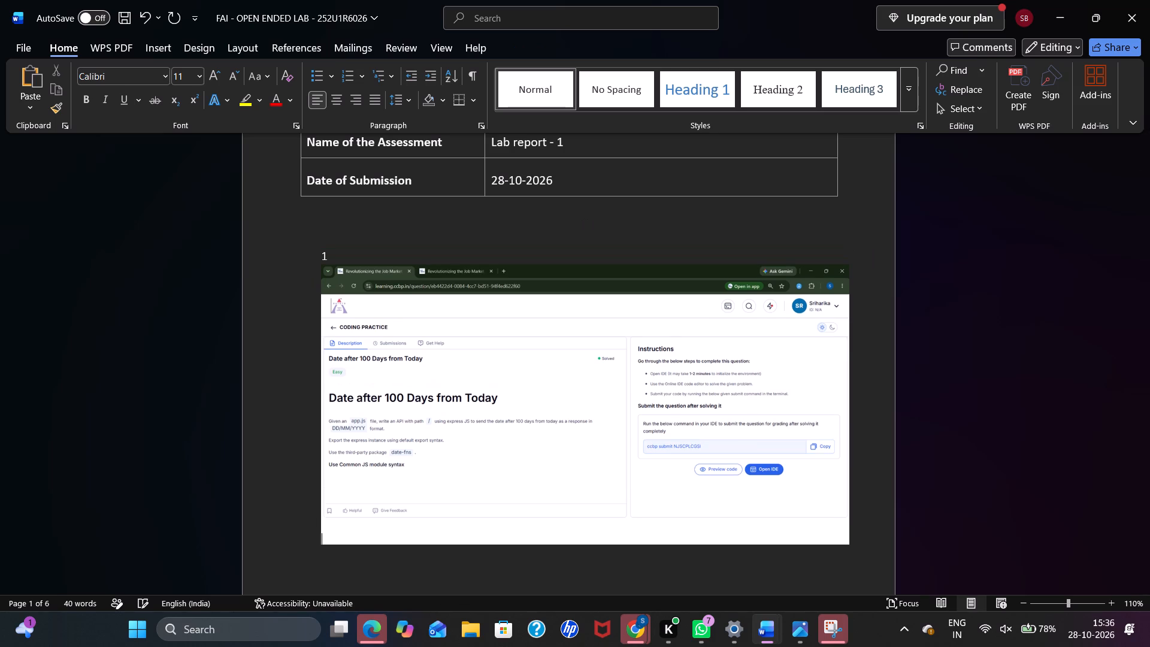
key(period)
Add blank space after the first practice's code screenshot and insert the number 2. above the Today's Date screenshot.
scroll(316, 274, down, 2)
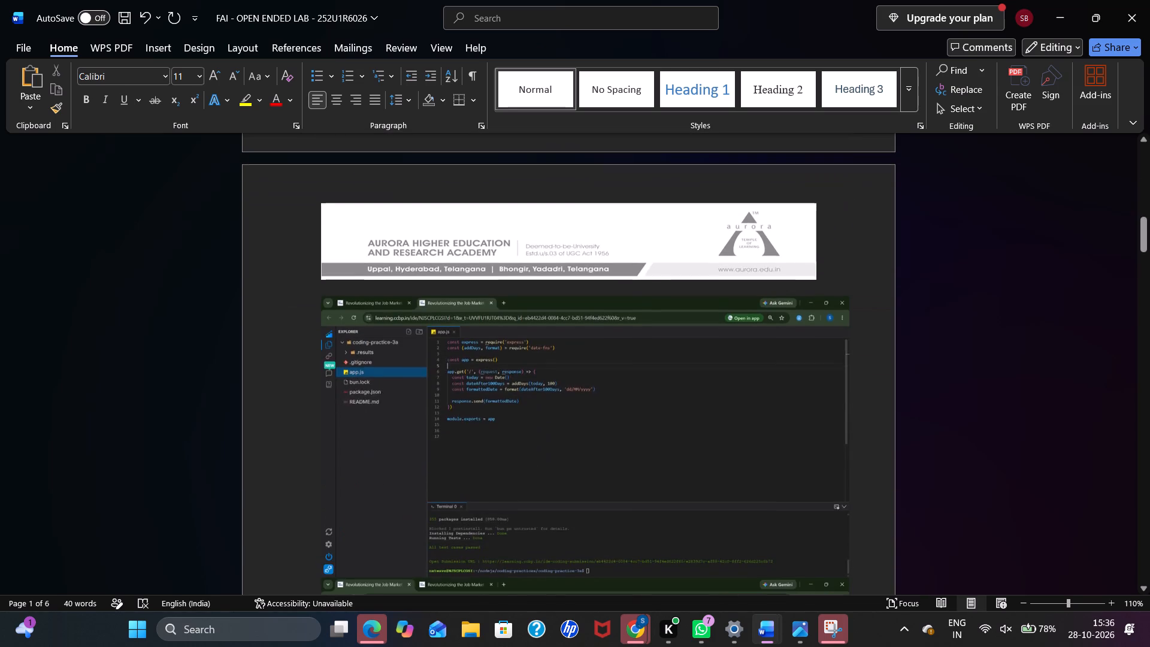
scroll(316, 274, down, 1)
click(868, 362)
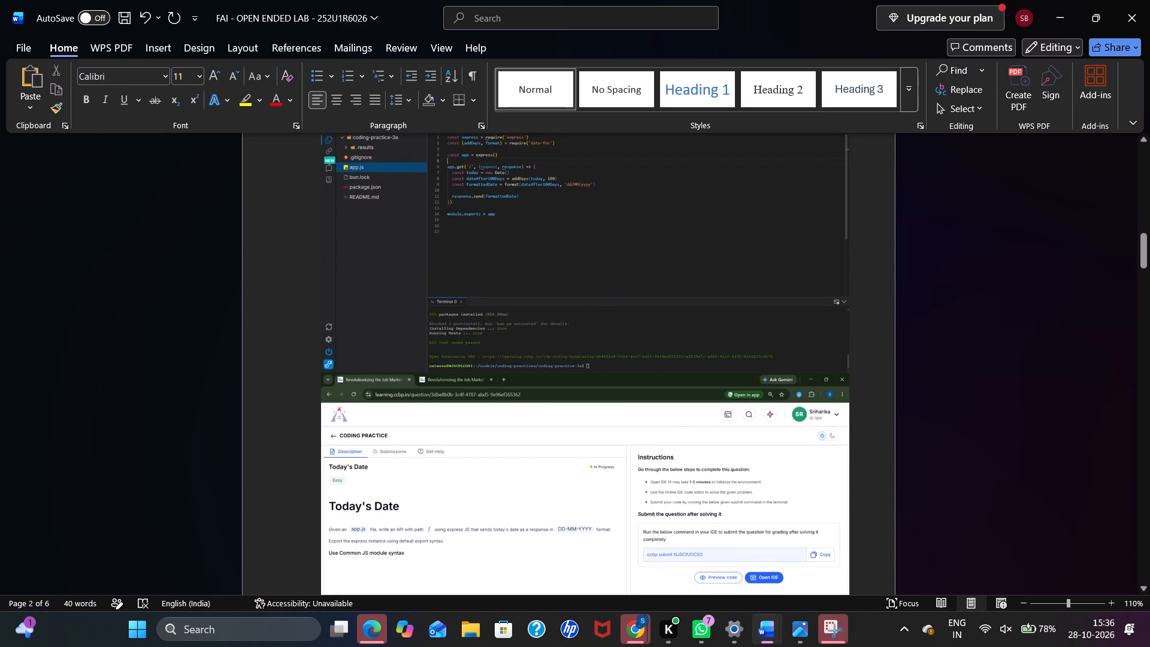
key(Return)
key(Return)
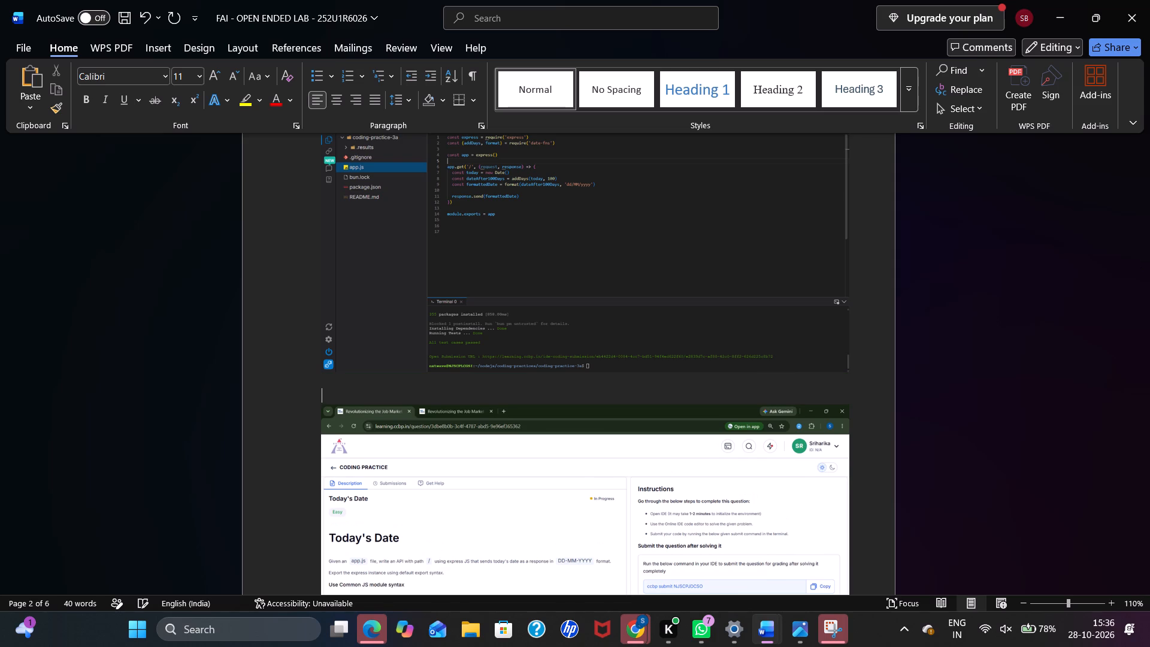
text(2.)
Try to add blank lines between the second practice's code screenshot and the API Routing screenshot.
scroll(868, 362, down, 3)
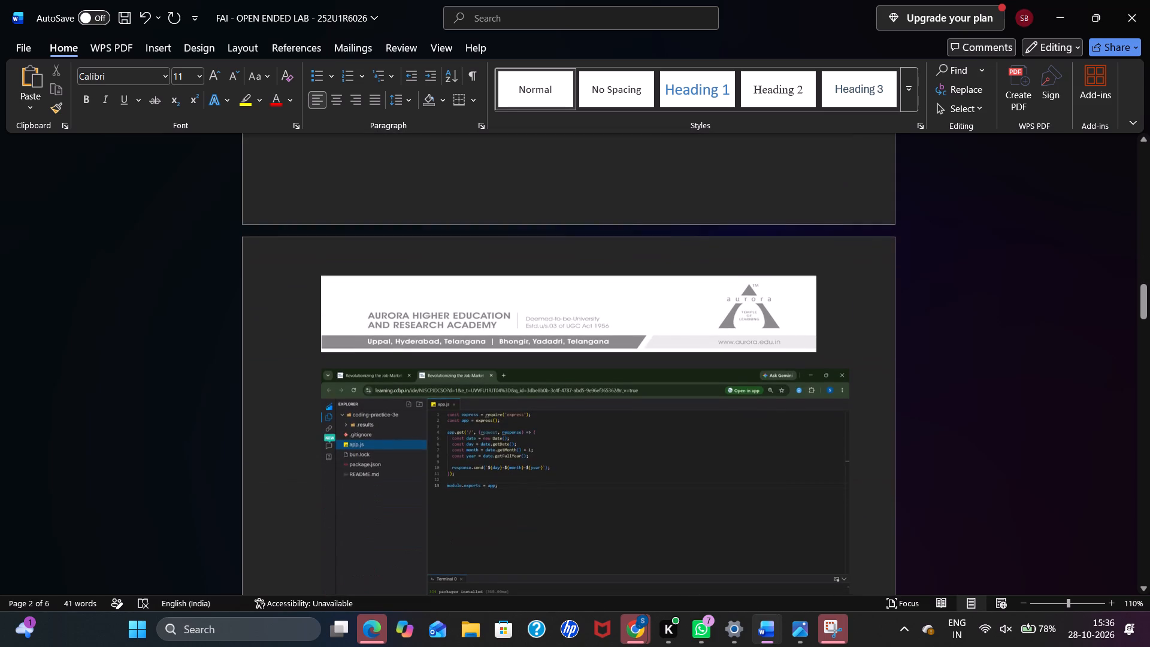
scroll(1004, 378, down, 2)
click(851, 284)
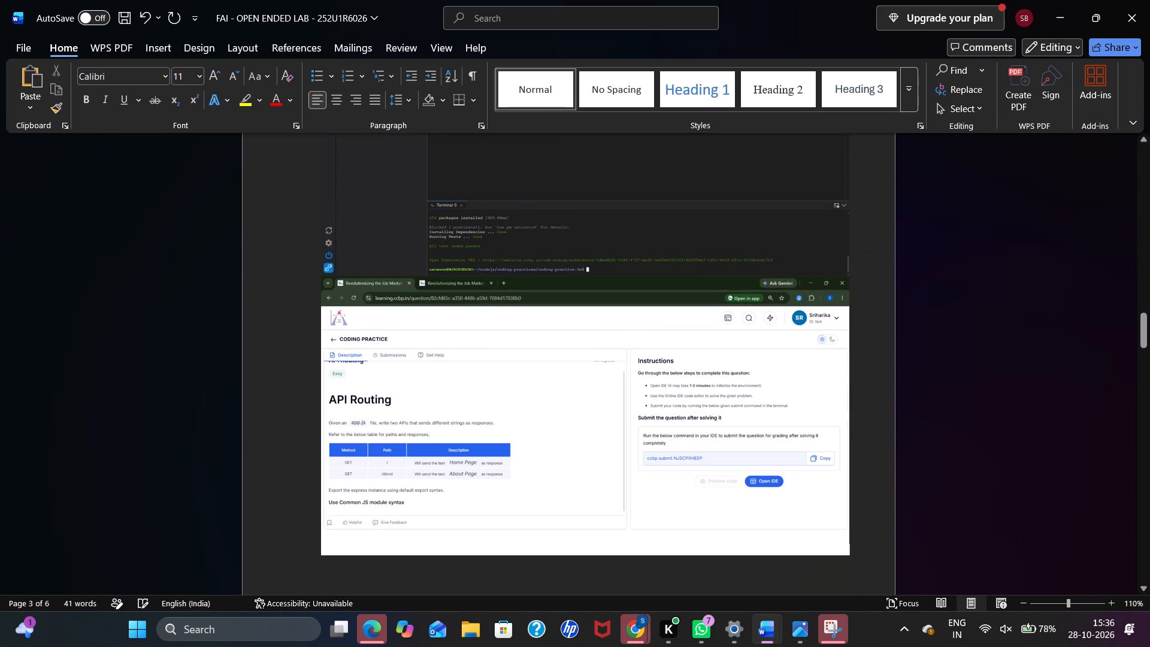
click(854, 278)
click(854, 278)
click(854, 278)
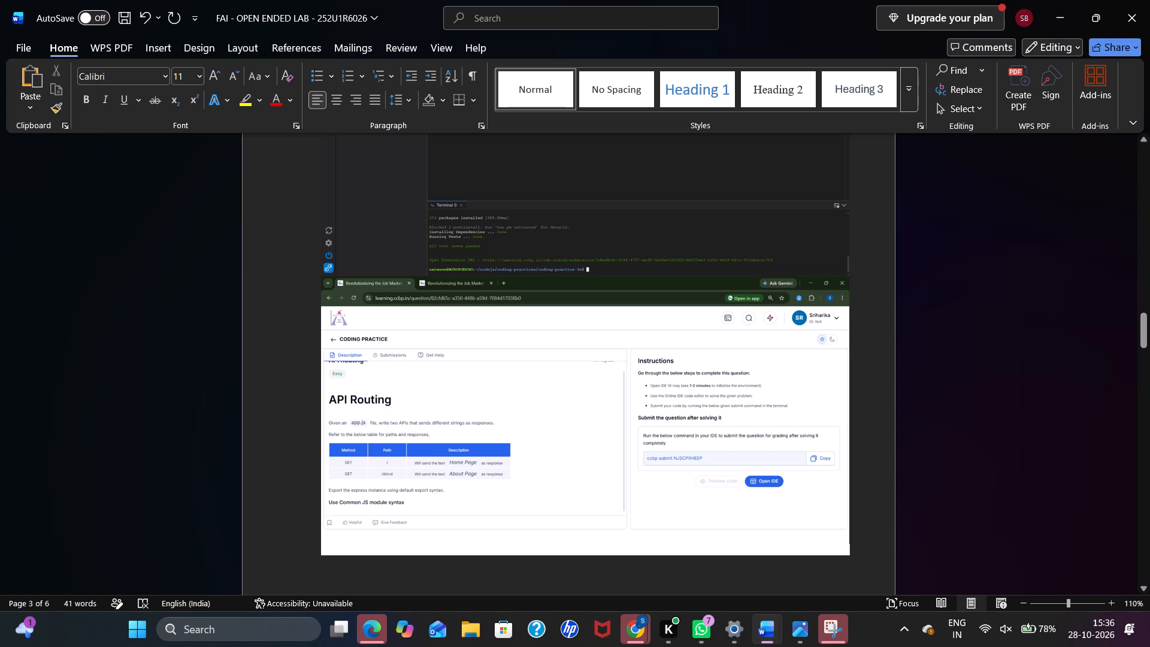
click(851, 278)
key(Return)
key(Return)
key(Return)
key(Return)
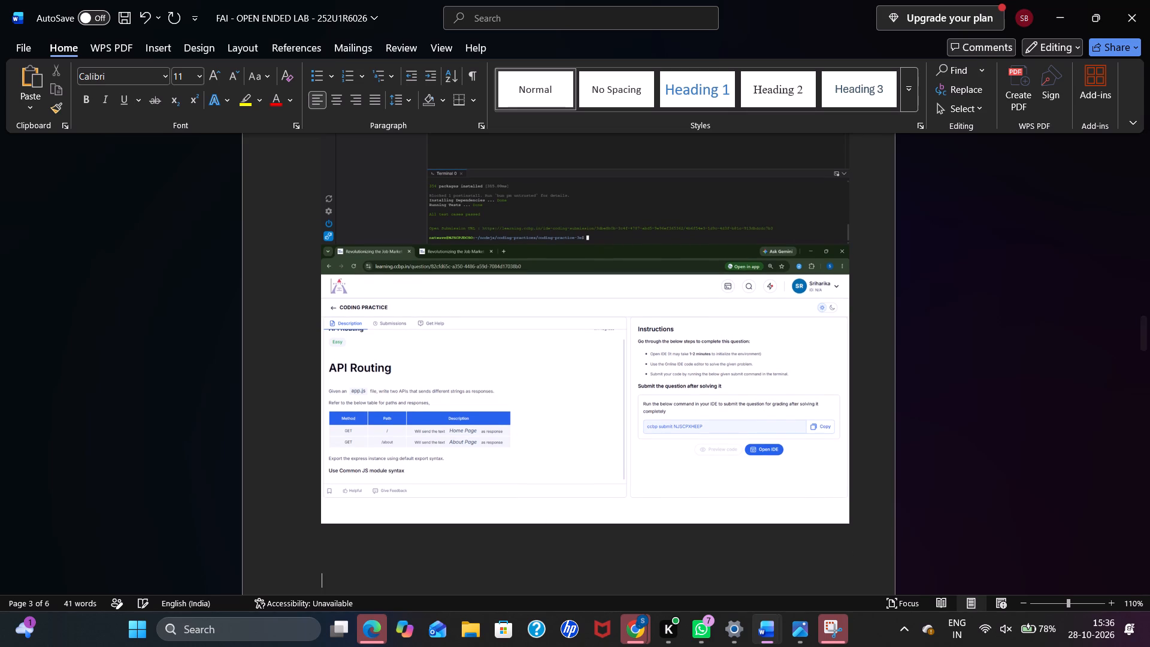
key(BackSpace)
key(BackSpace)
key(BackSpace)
Add a blank line after the second practice's code screenshot and insert the number 3. above the API Routing screenshot.
click(877, 243)
key(Return)
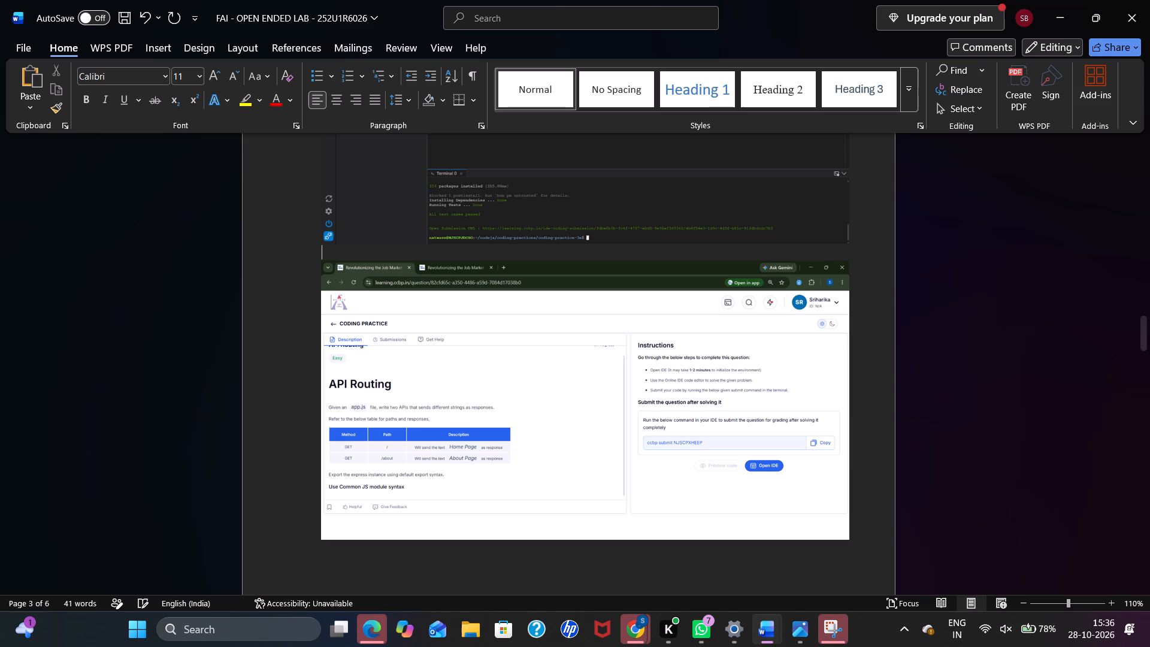
key(Return)
text(3.)
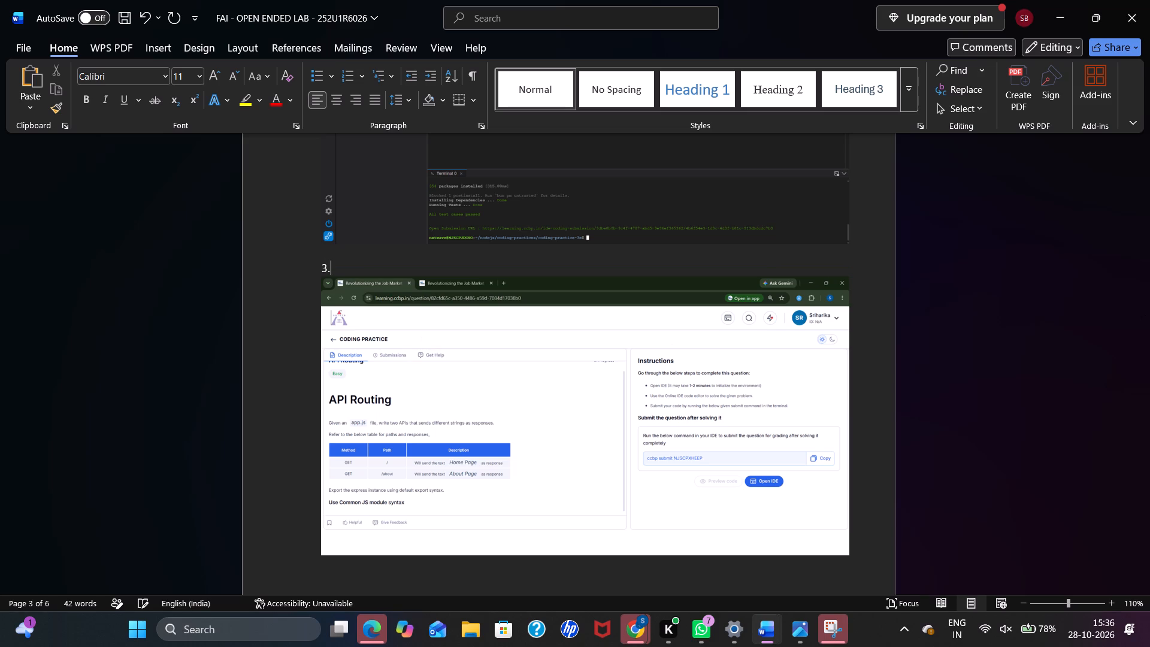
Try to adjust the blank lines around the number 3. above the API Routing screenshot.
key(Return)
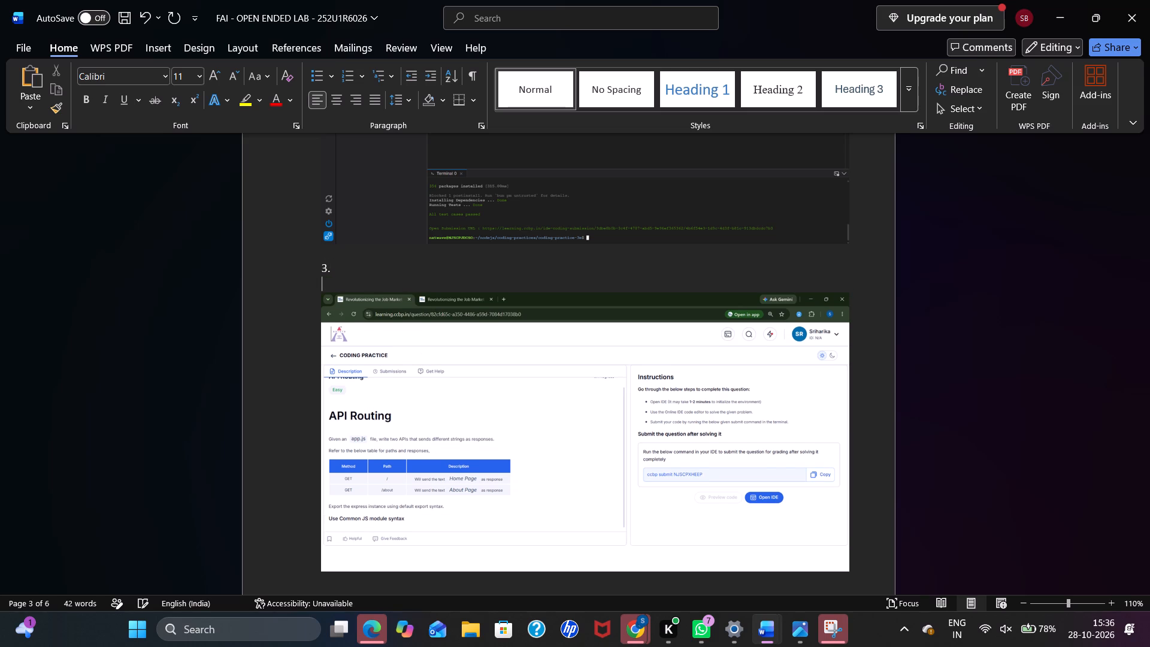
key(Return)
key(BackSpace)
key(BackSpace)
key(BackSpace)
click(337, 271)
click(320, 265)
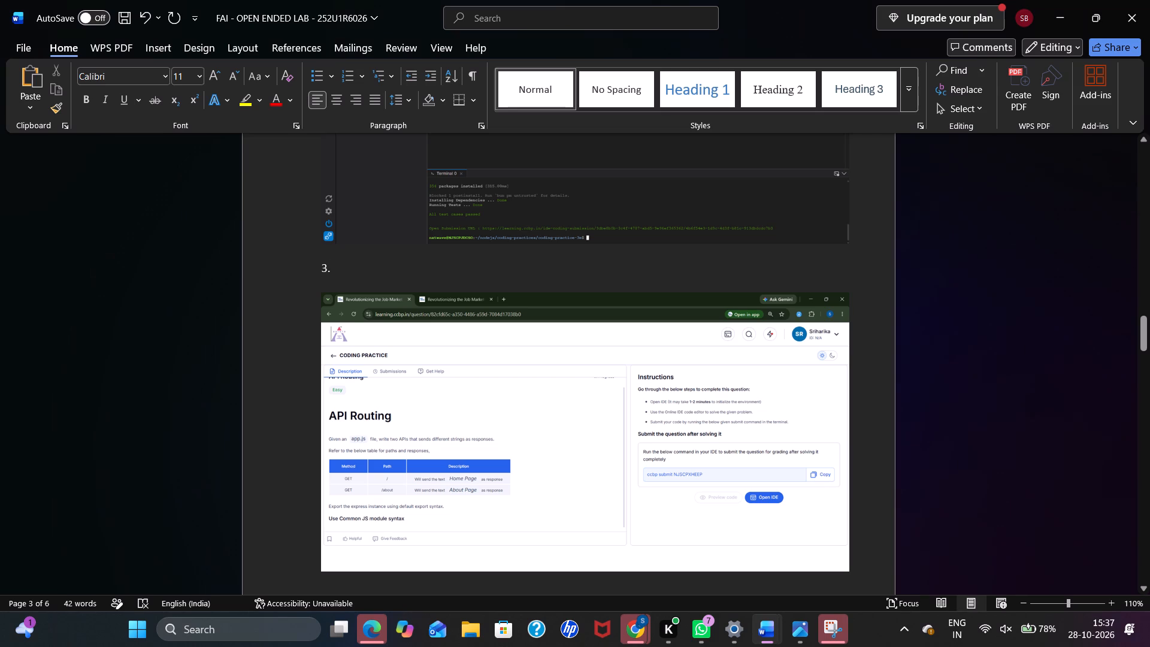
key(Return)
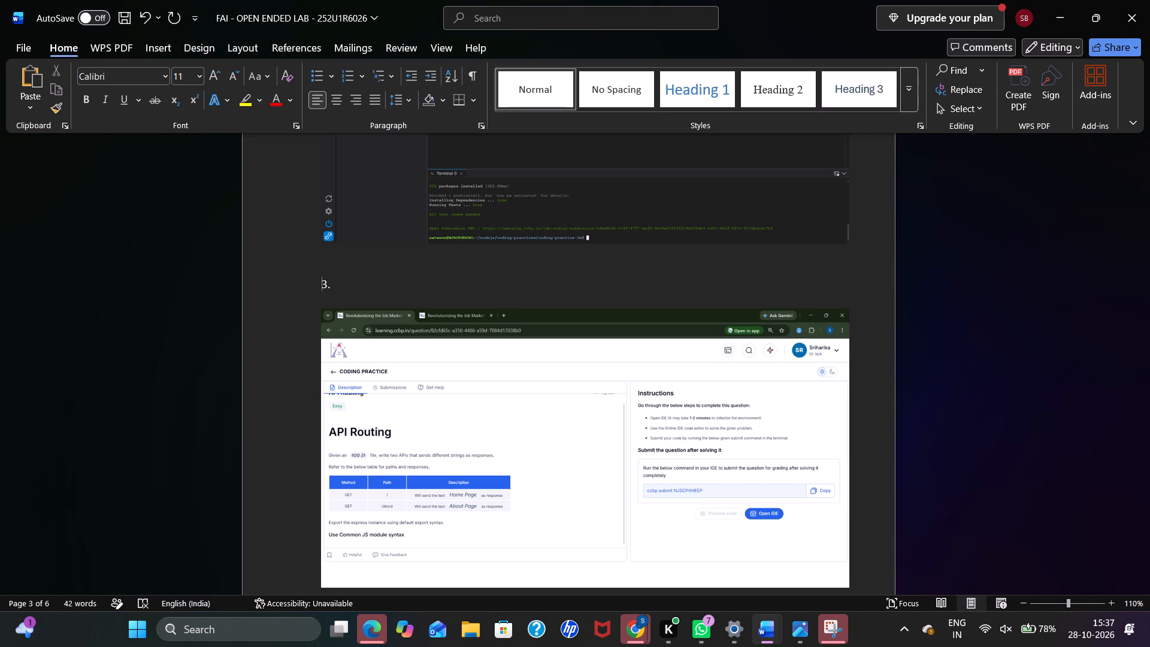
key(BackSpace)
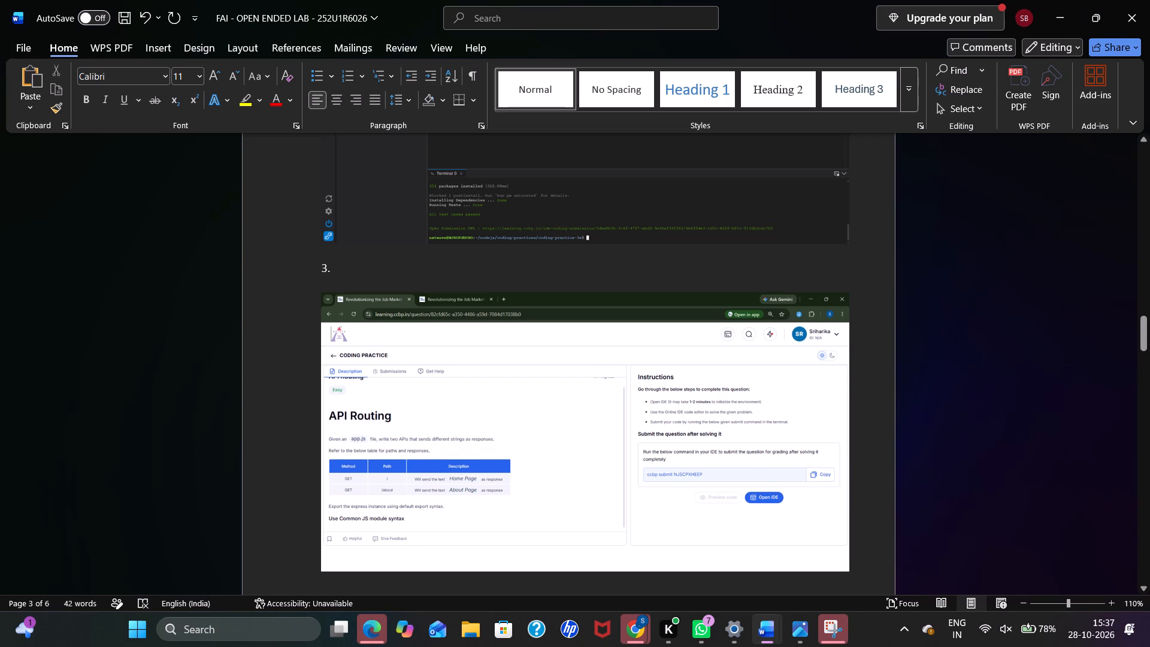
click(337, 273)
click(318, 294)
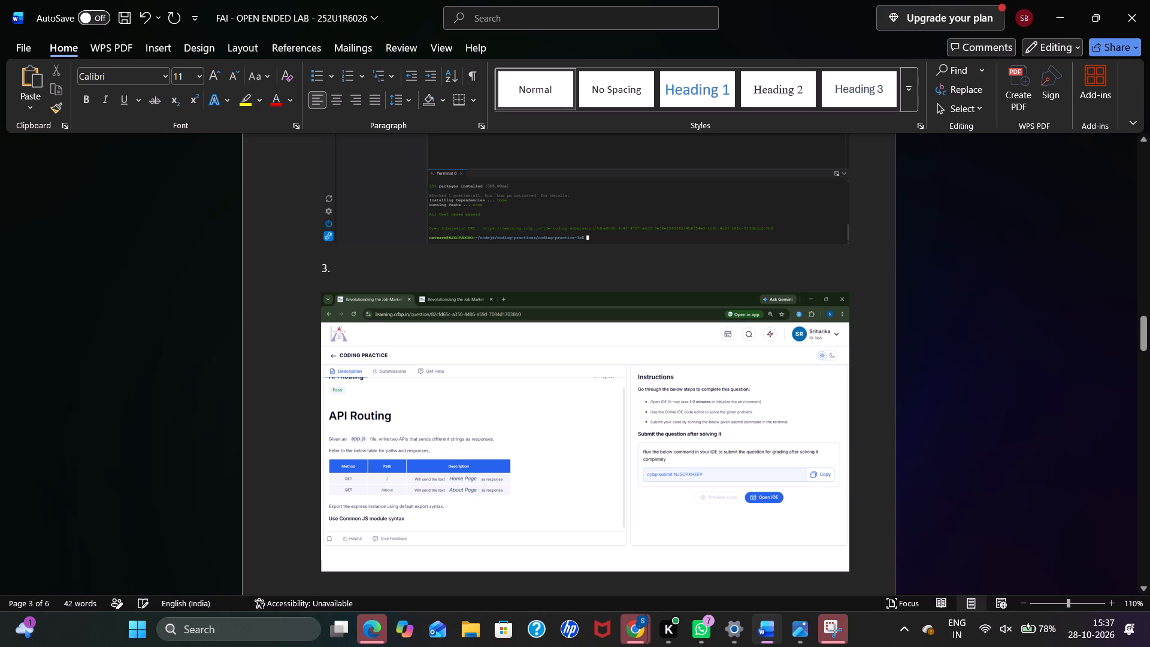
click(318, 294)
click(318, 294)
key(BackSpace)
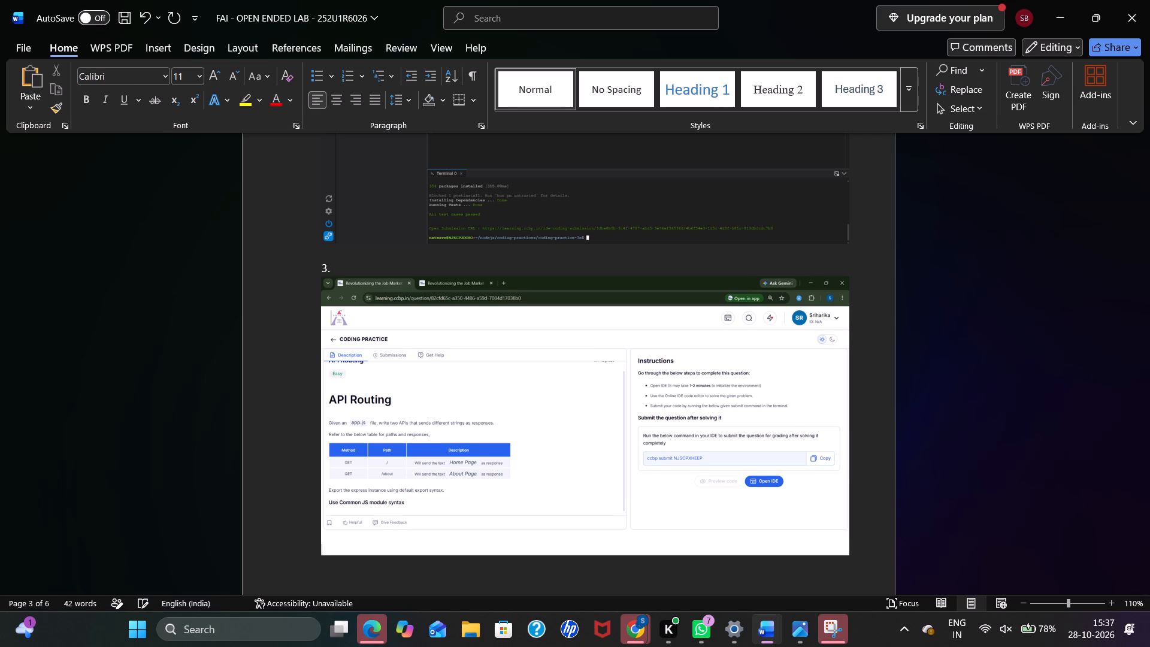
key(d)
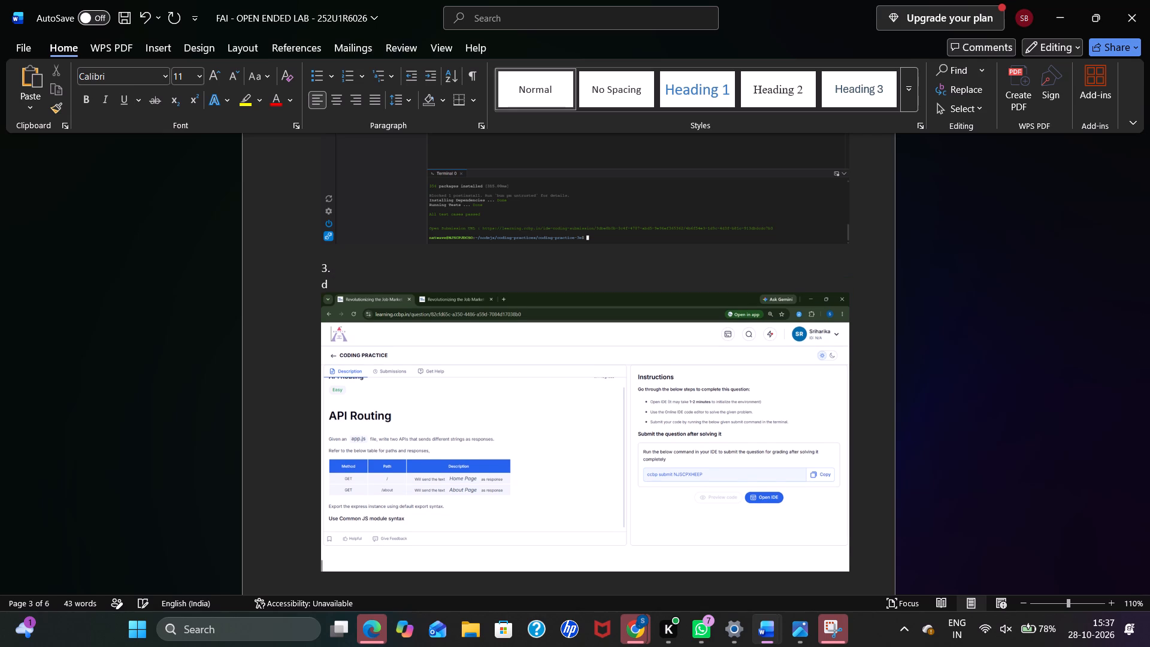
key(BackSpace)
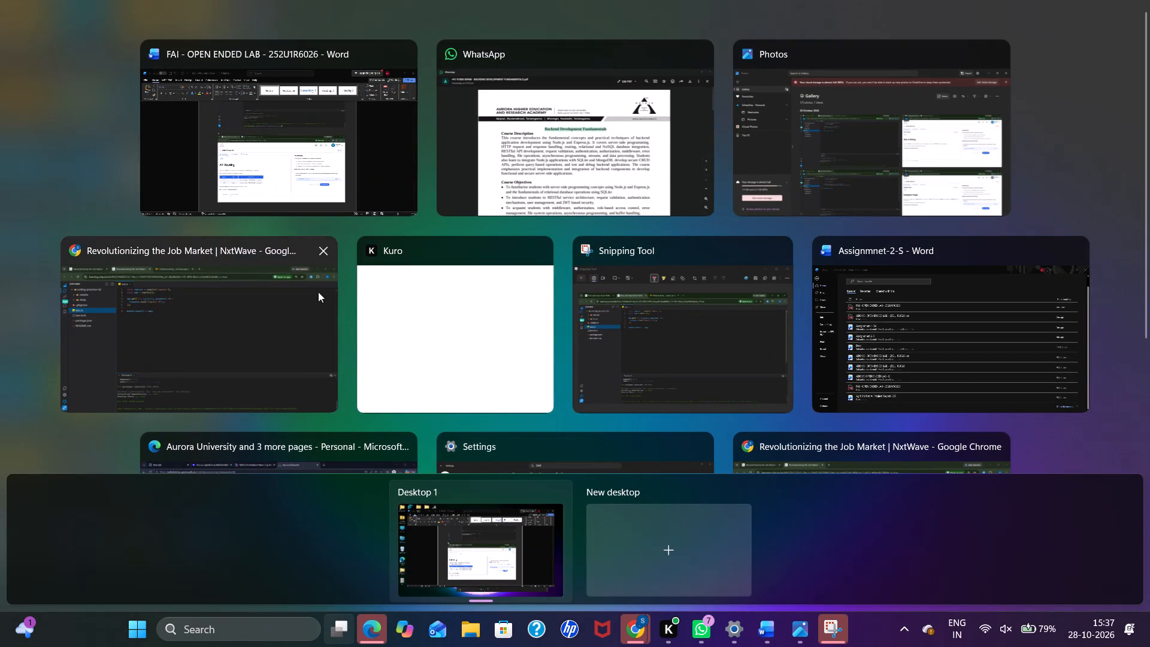
Switch to Chrome and look through the code cells of the Understanding__Libraries.ipynb Colab notebook.
click(318, 292)
click(475, 0)
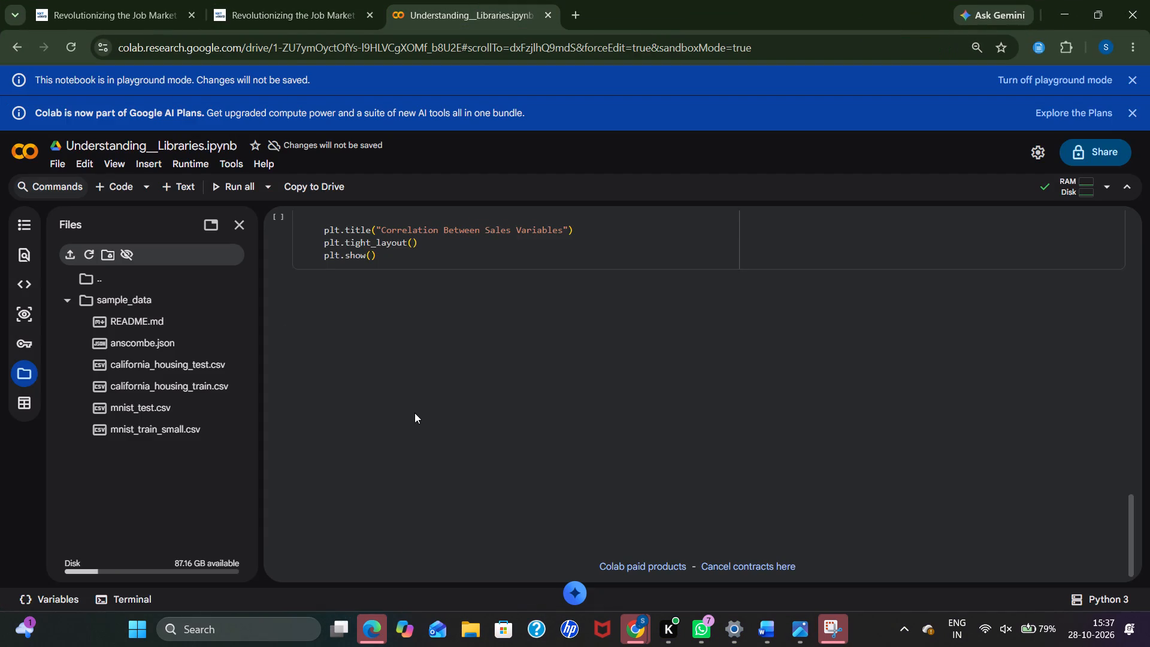
scroll(414, 413, up, 18)
scroll(414, 413, down, 4)
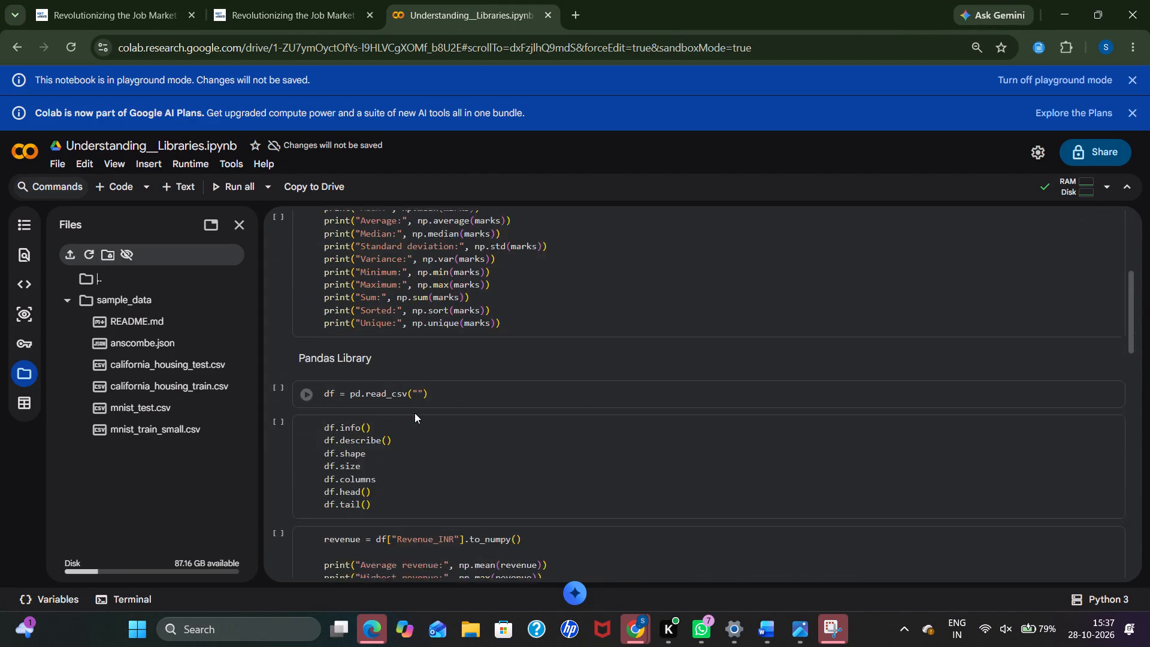
scroll(414, 413, down, 5)
scroll(414, 413, up, 3)
scroll(414, 413, down, 1)
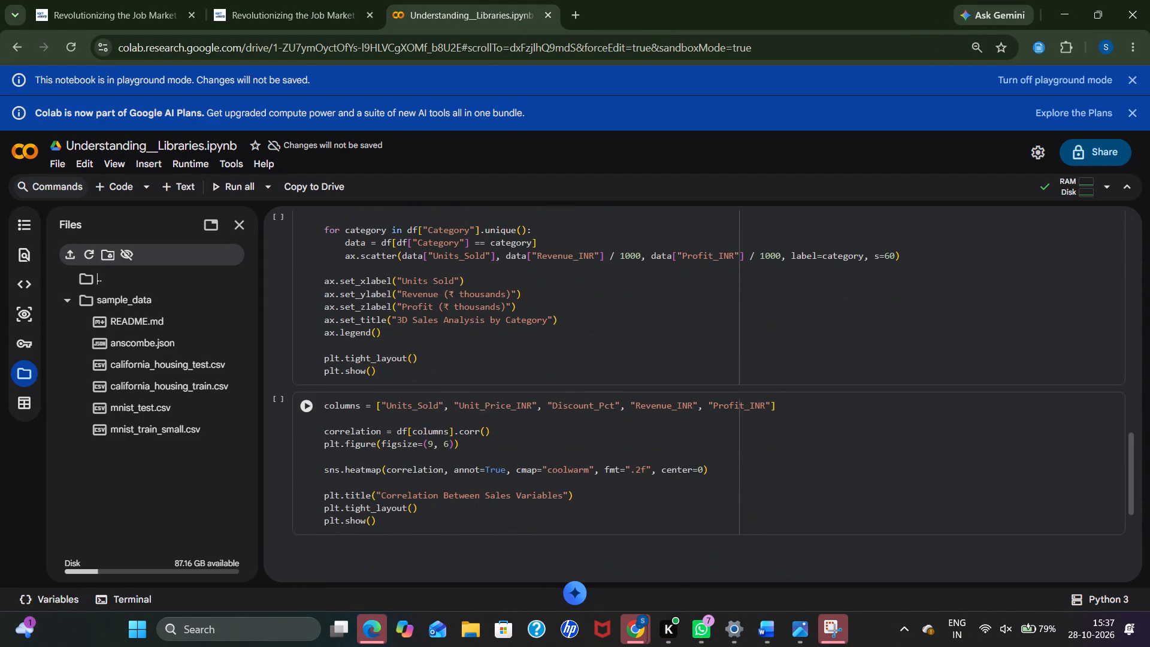
scroll(414, 413, down, 3)
scroll(367, 415, up, 3)
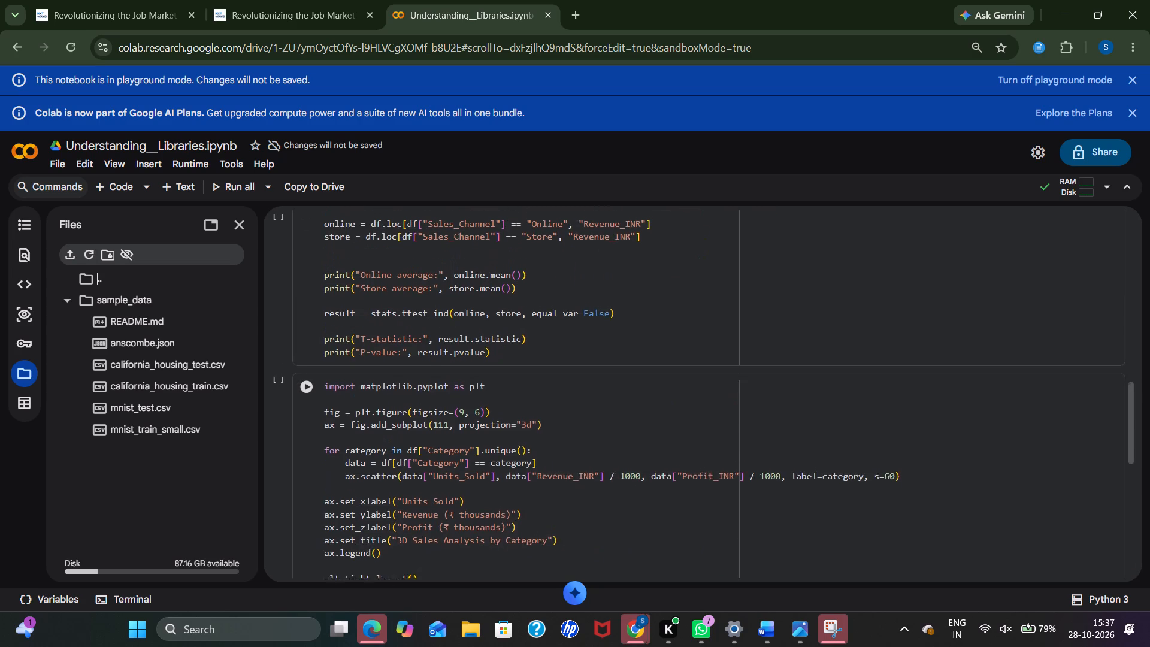
scroll(367, 415, left, 1)
Run the matplotlib cell for the 3D Sales Analysis by Category scatter plot and examine its output and the neighbouring cells.
click(306, 355)
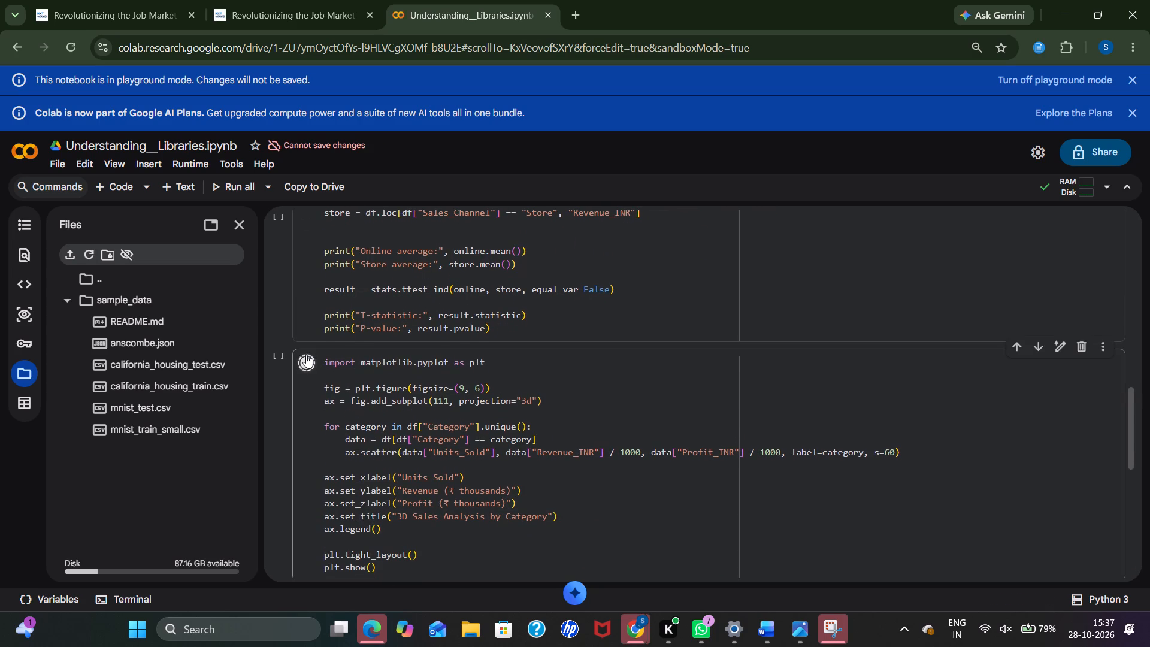
scroll(499, 521, down, 9)
scroll(499, 521, up, 2)
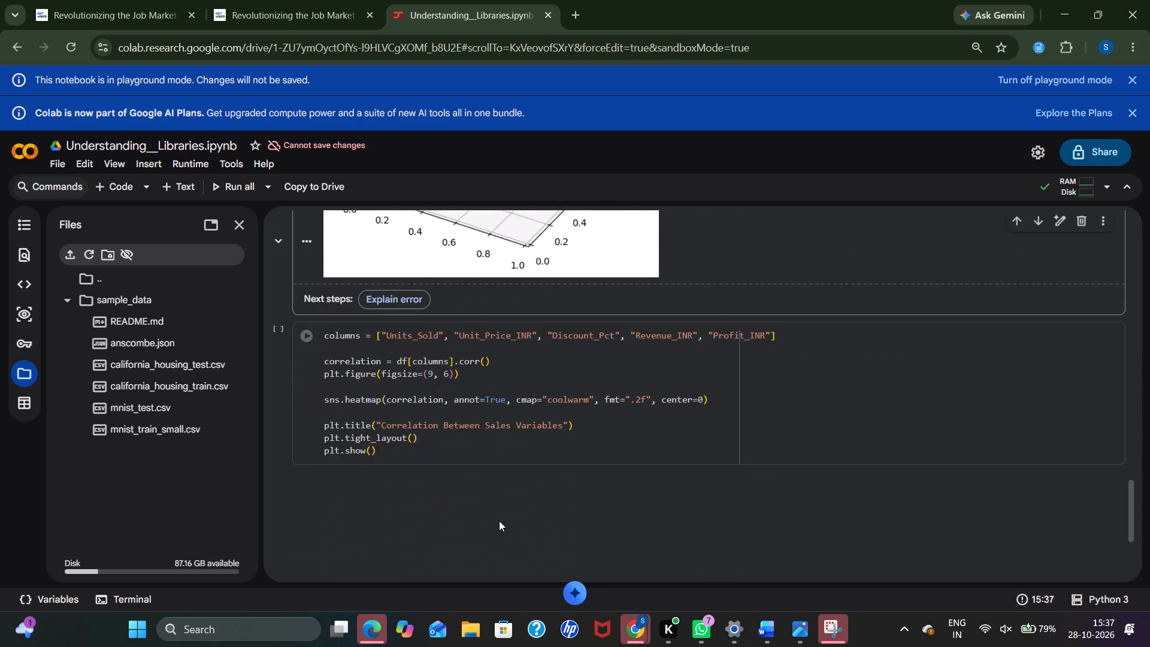
scroll(499, 521, up, 3)
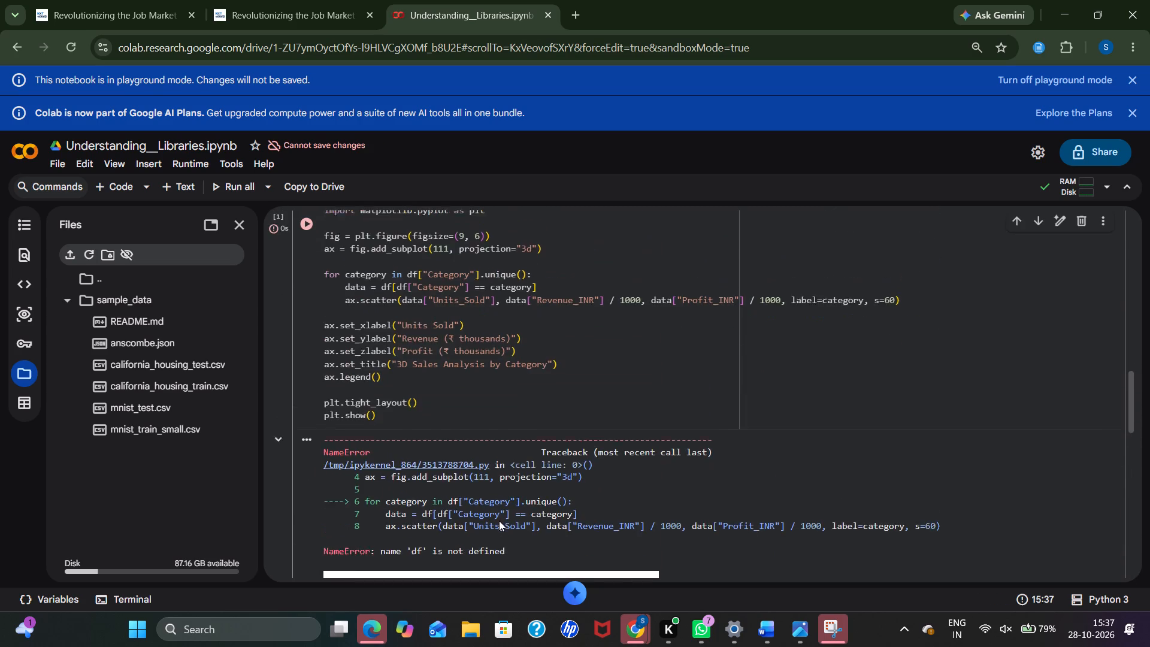
scroll(499, 521, up, 1)
scroll(499, 521, down, 3)
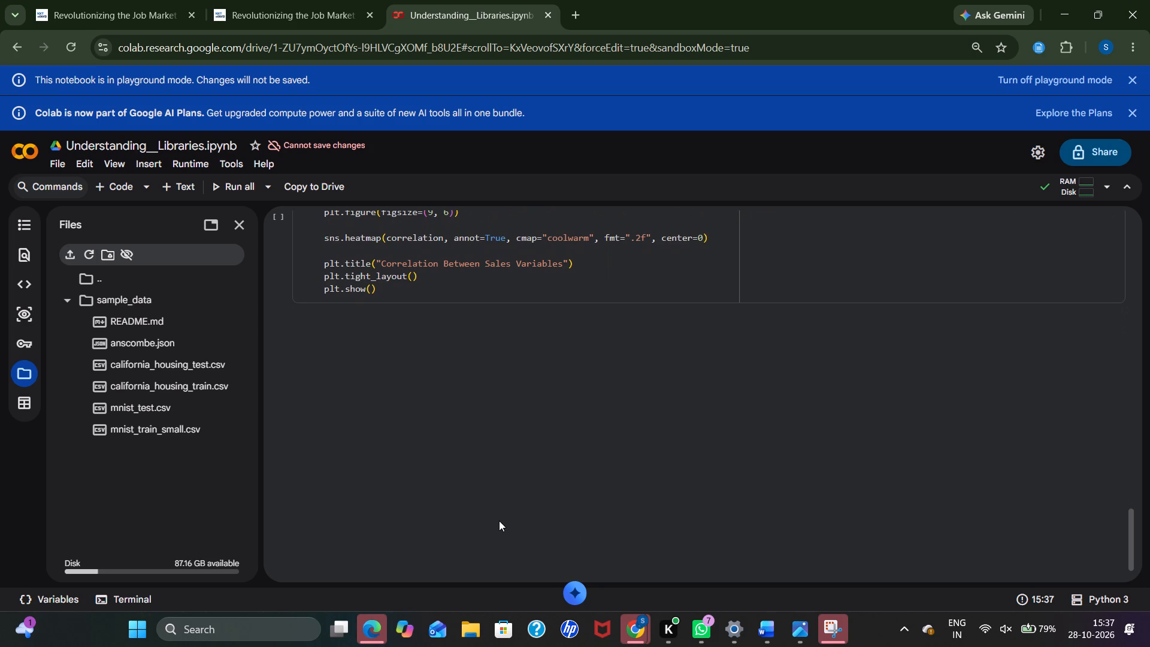
scroll(499, 521, up, 5)
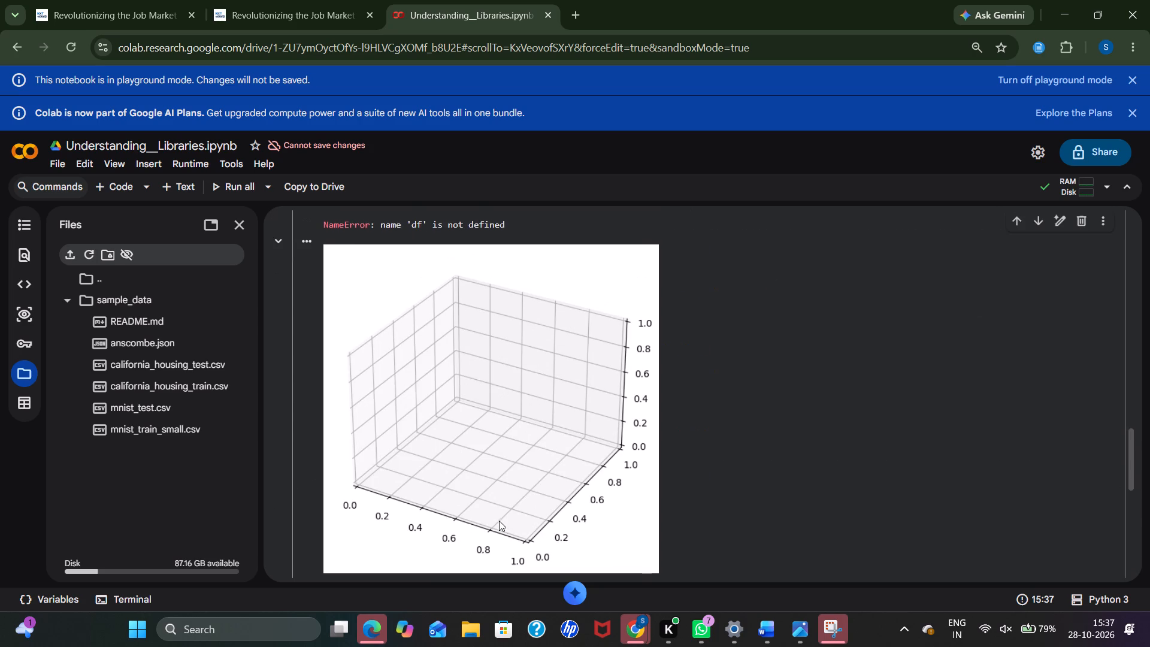
scroll(499, 521, up, 5)
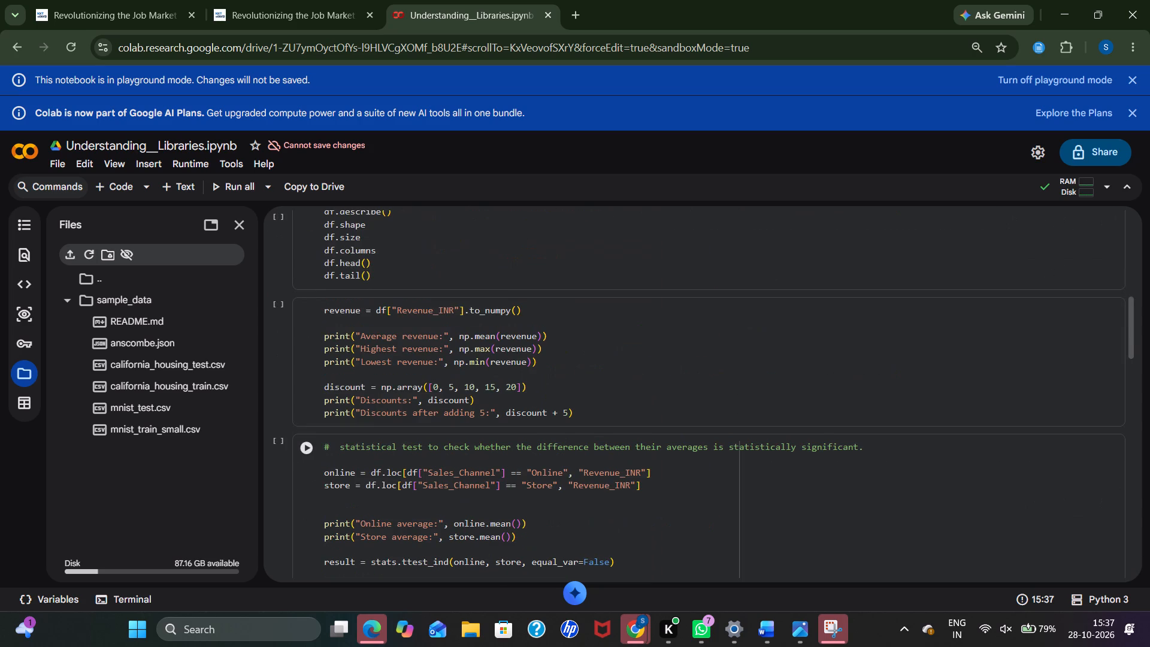
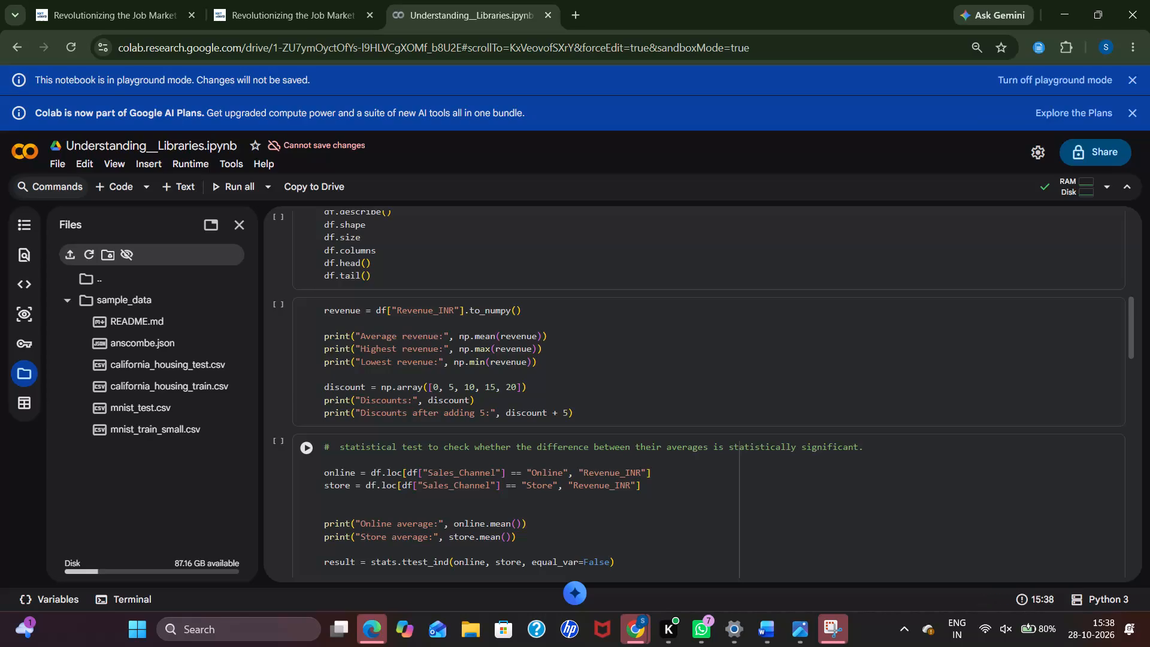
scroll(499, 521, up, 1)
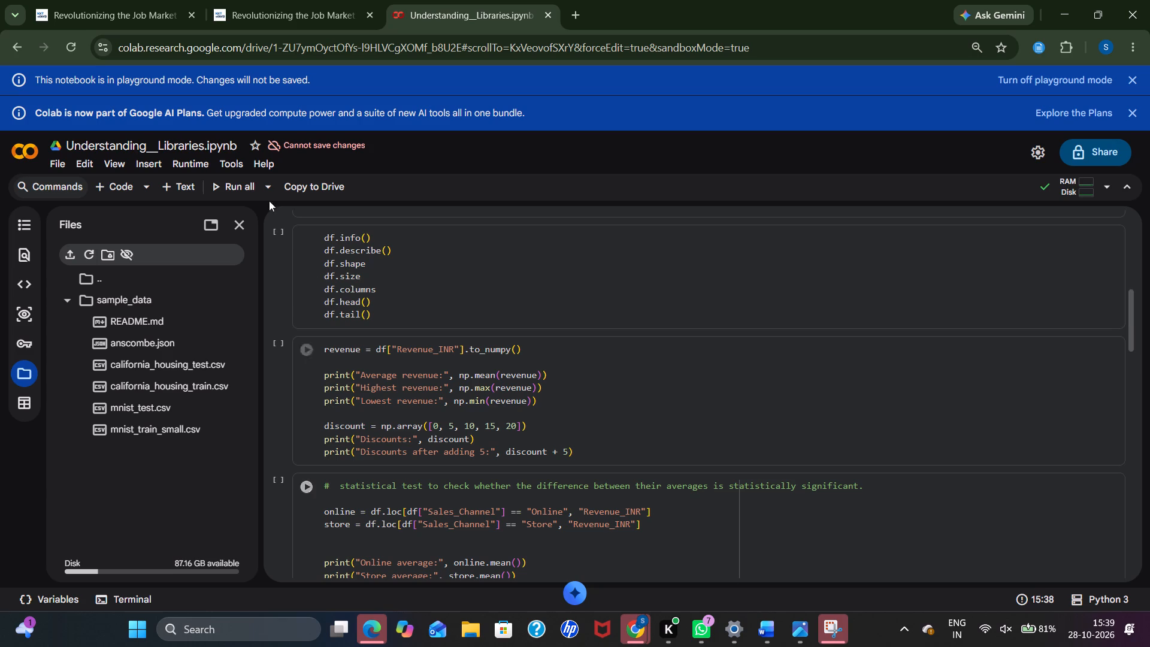
Switch to the Word lab report, add a blank line after the API Routing code screenshot and insert 4. above the Gadgets Page screenshot.
click(510, 108)
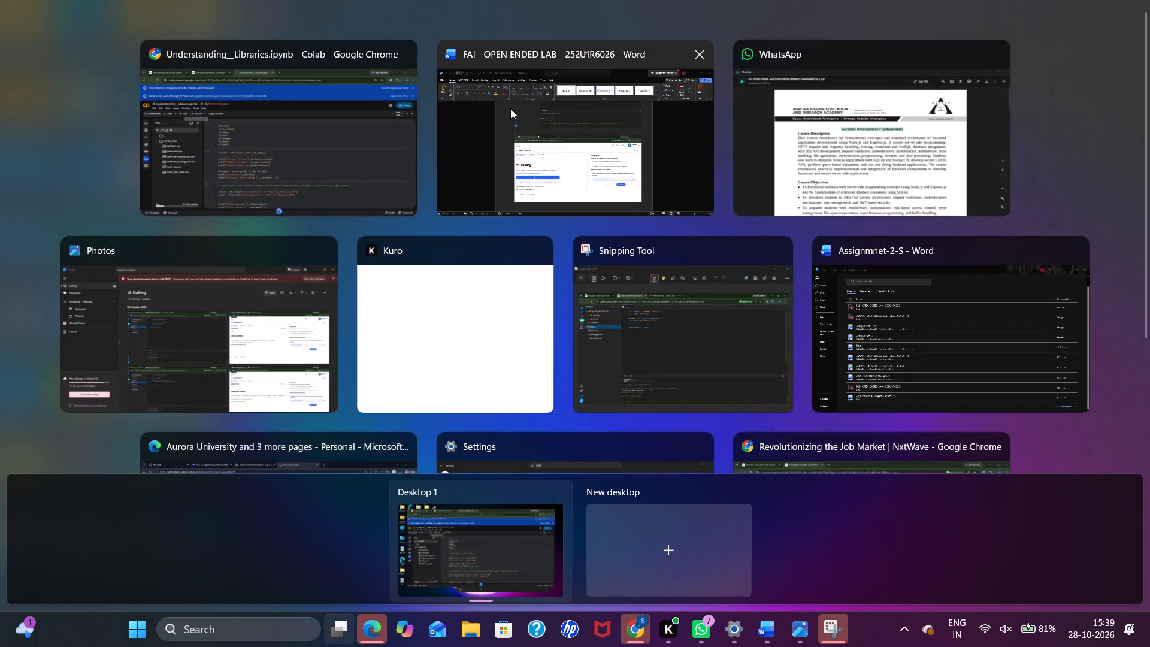
scroll(454, 261, up, 2)
scroll(454, 261, down, 1)
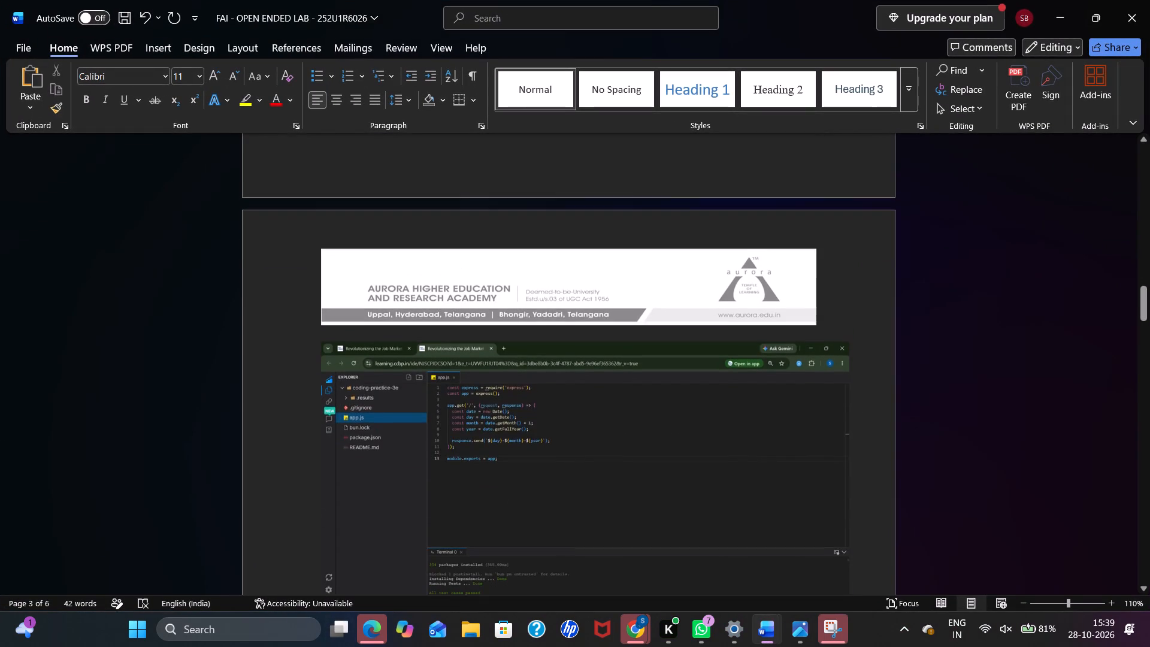
scroll(428, 398, down, 1)
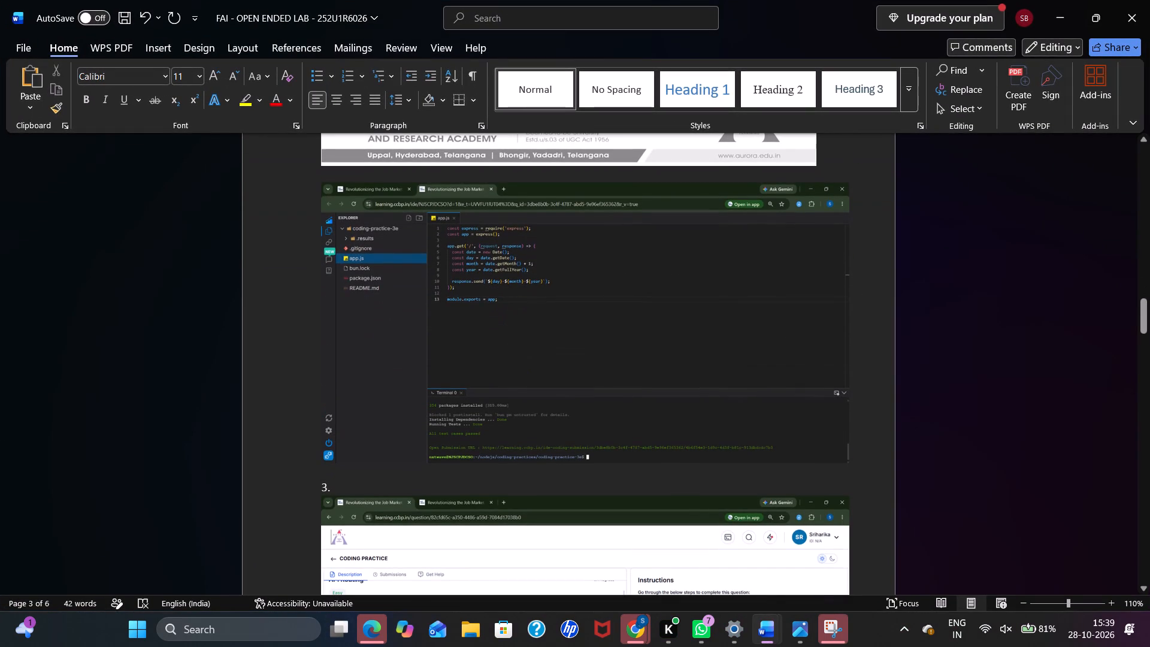
scroll(425, 376, down, 4)
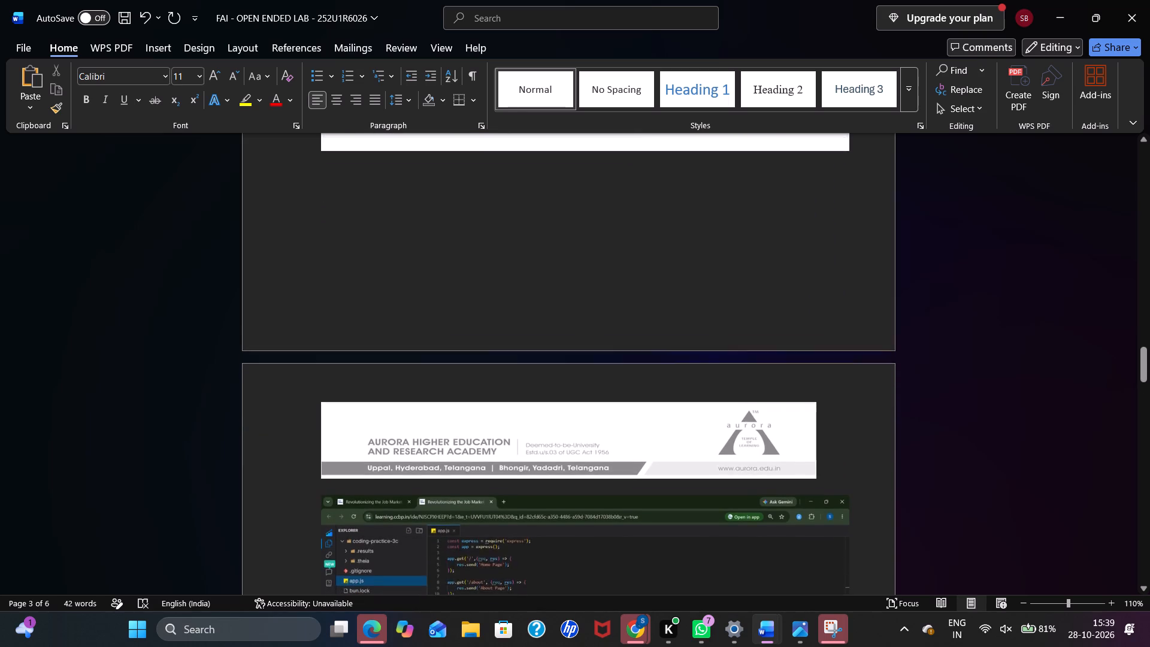
scroll(423, 358, down, 3)
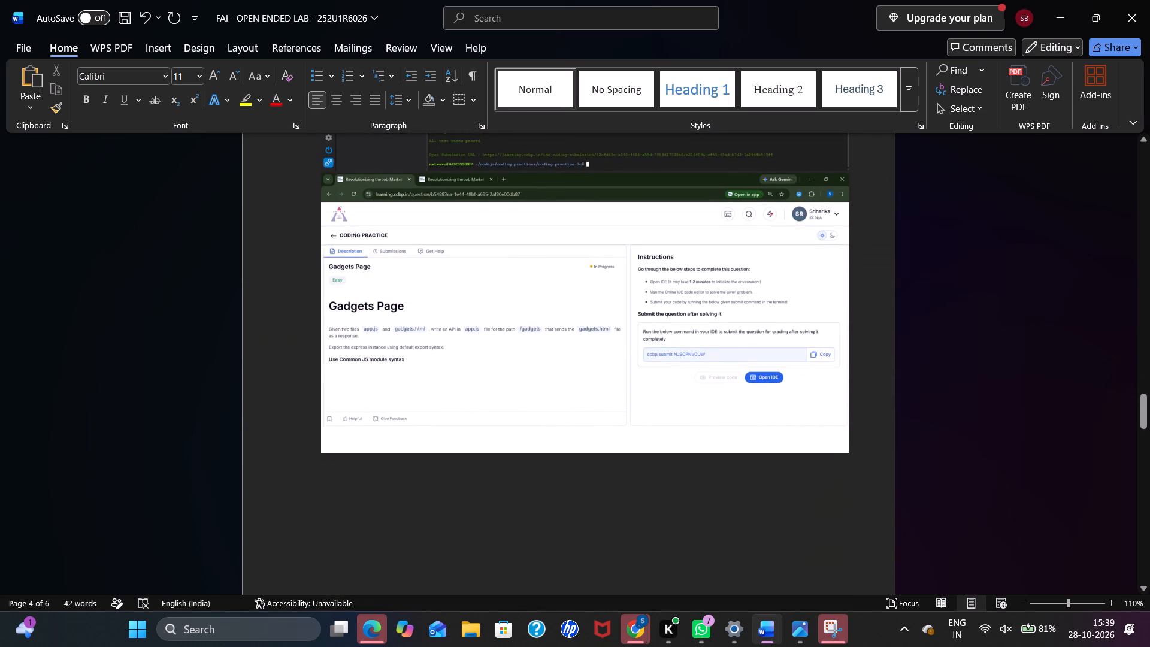
click(862, 194)
click(866, 162)
key(Return)
key(Return)
key(4)
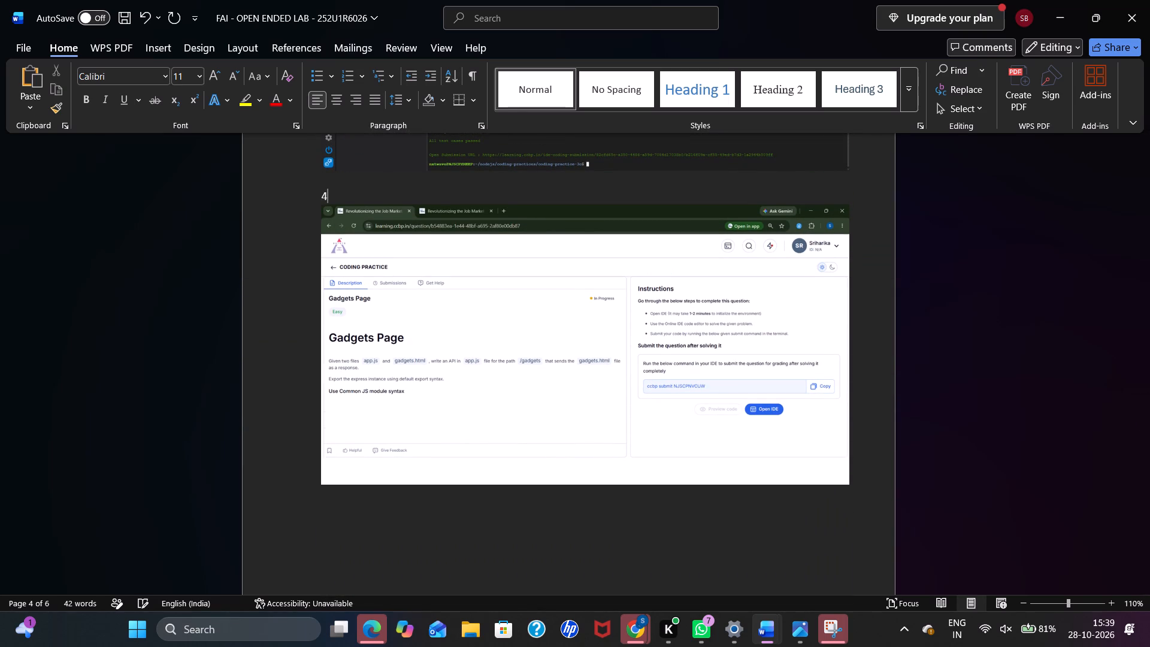
key(period)
Replace the number 1. above the Date after 100 Days from Today screenshot with the label QUESTION 1.
scroll(866, 162, down, 1)
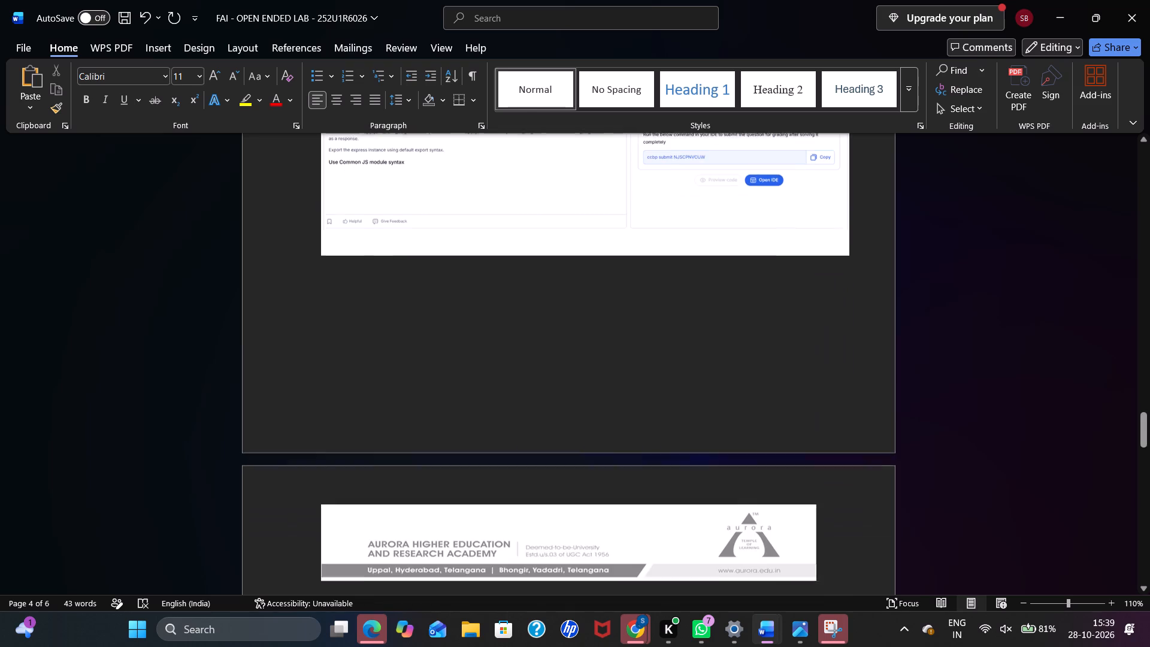
scroll(866, 162, down, 1)
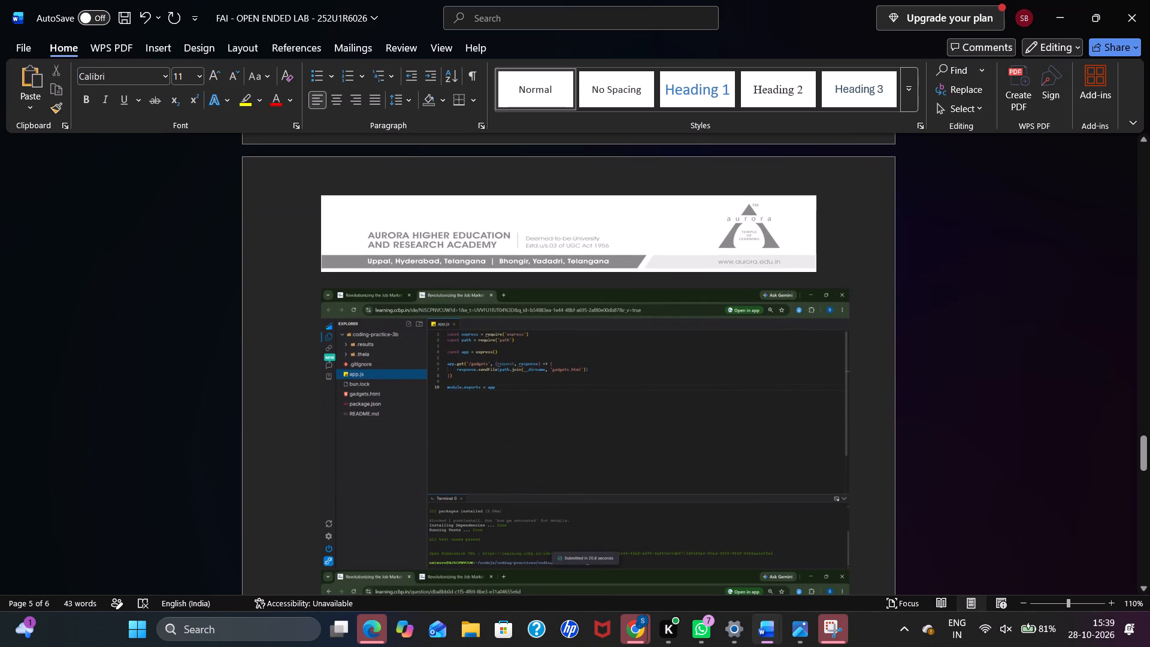
scroll(866, 162, up, 5)
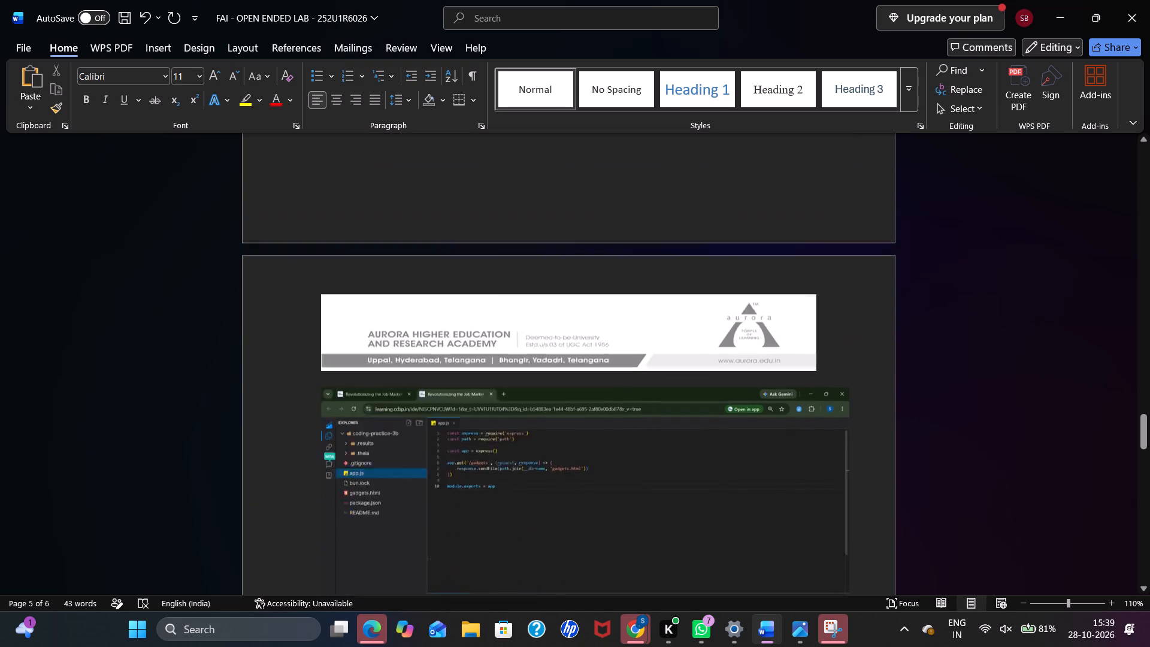
scroll(866, 162, up, 12)
scroll(866, 162, down, 1)
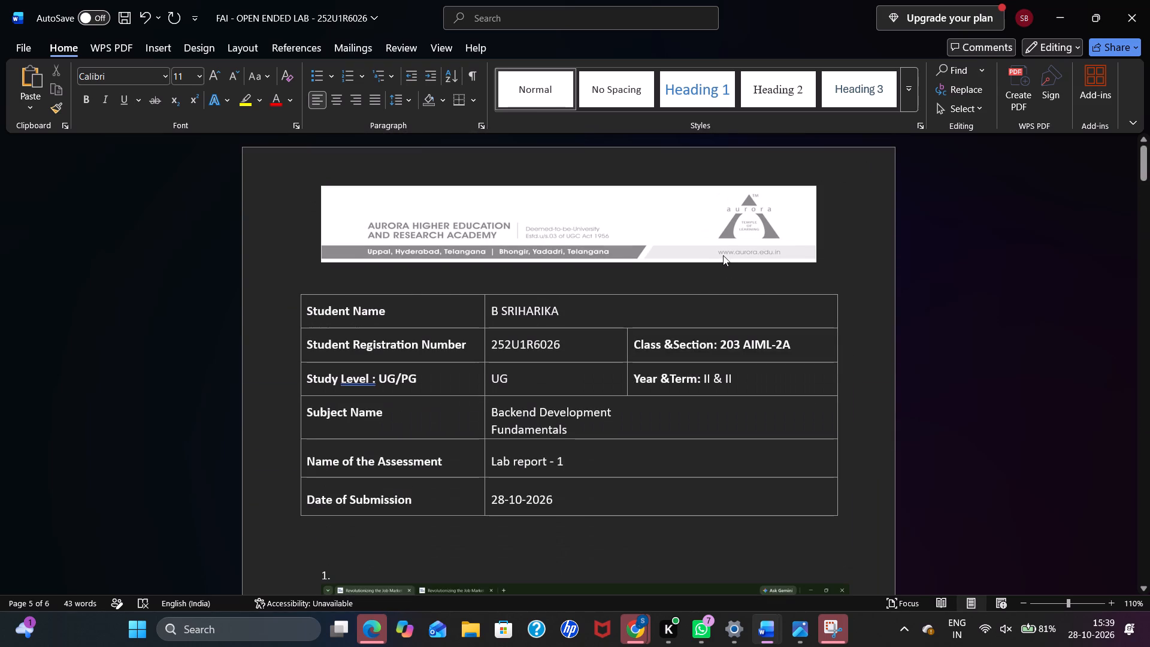
scroll(723, 255, down, 1)
click(504, 364)
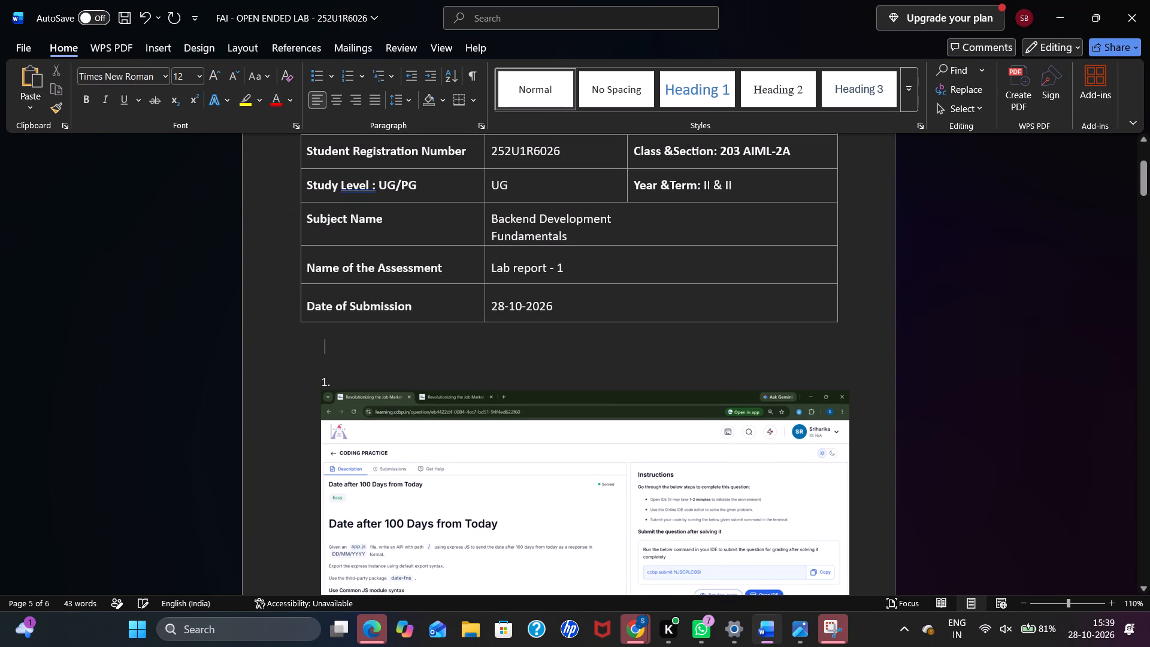
click(474, 383)
key(BackSpace)
key(BackSpace)
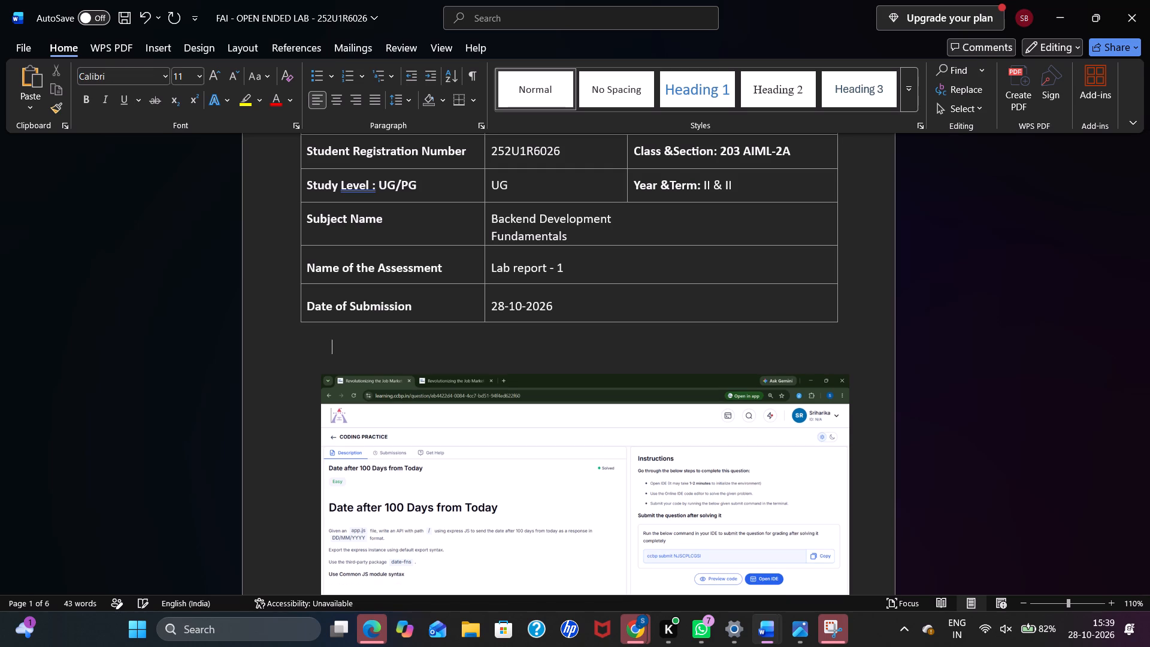
text(QUESTION 1)
Replace the number 2. above the Today's Date screenshot with the label QUESTION 2.
scroll(455, 383, down, 2)
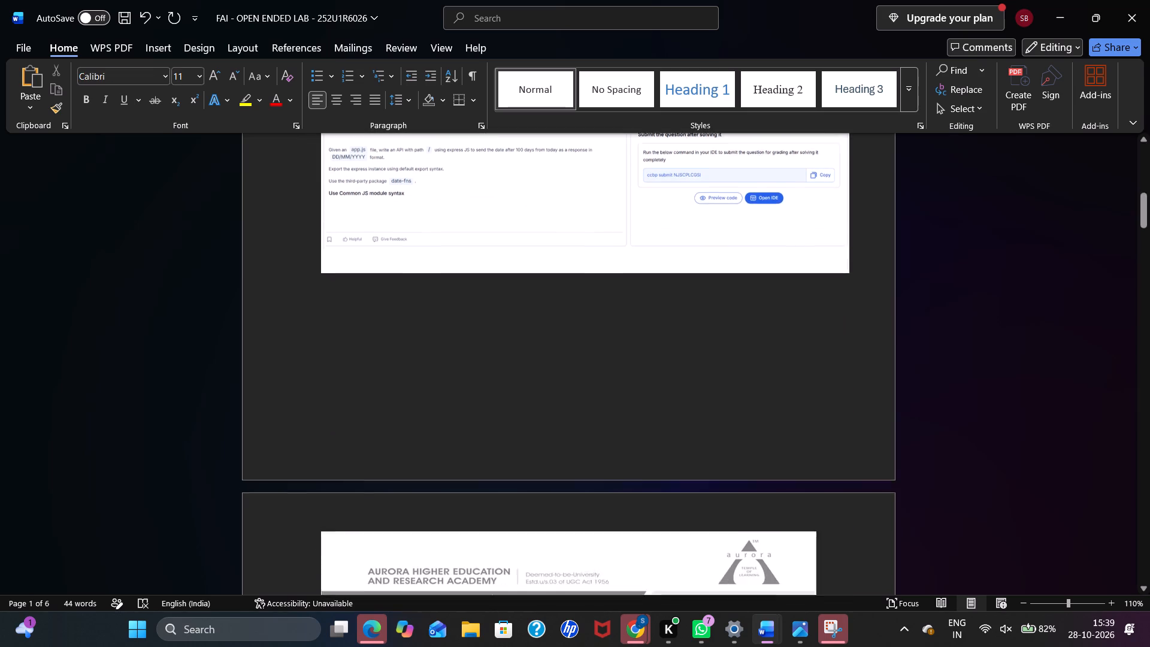
scroll(455, 383, down, 3)
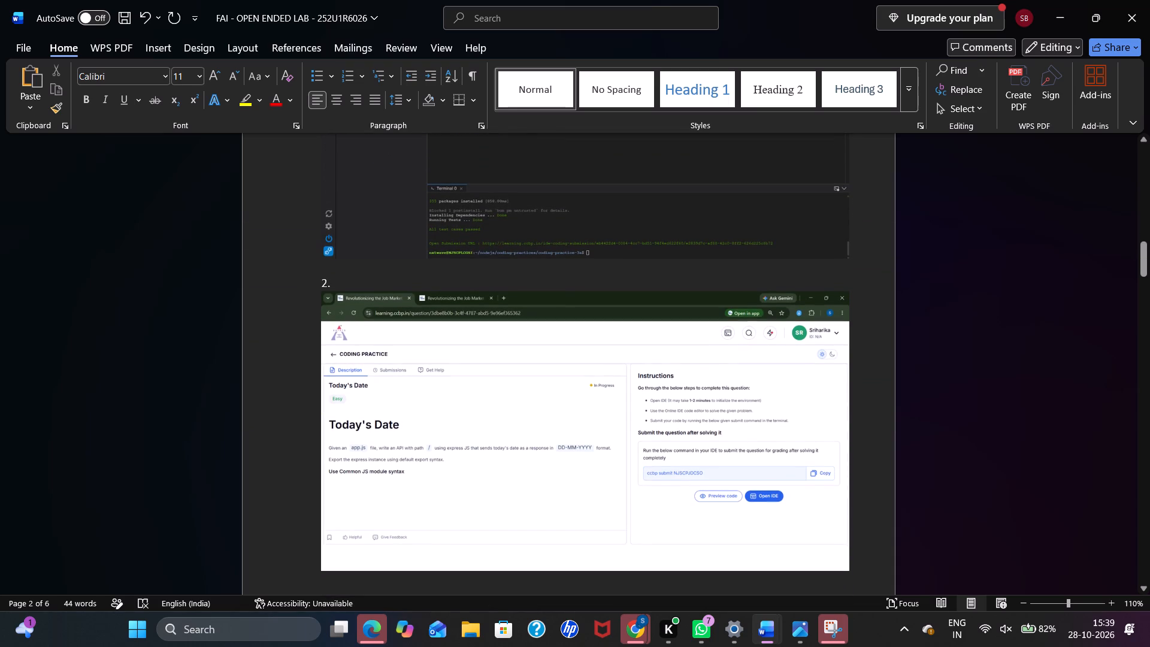
click(347, 288)
key(BackSpace)
key(BackSpace)
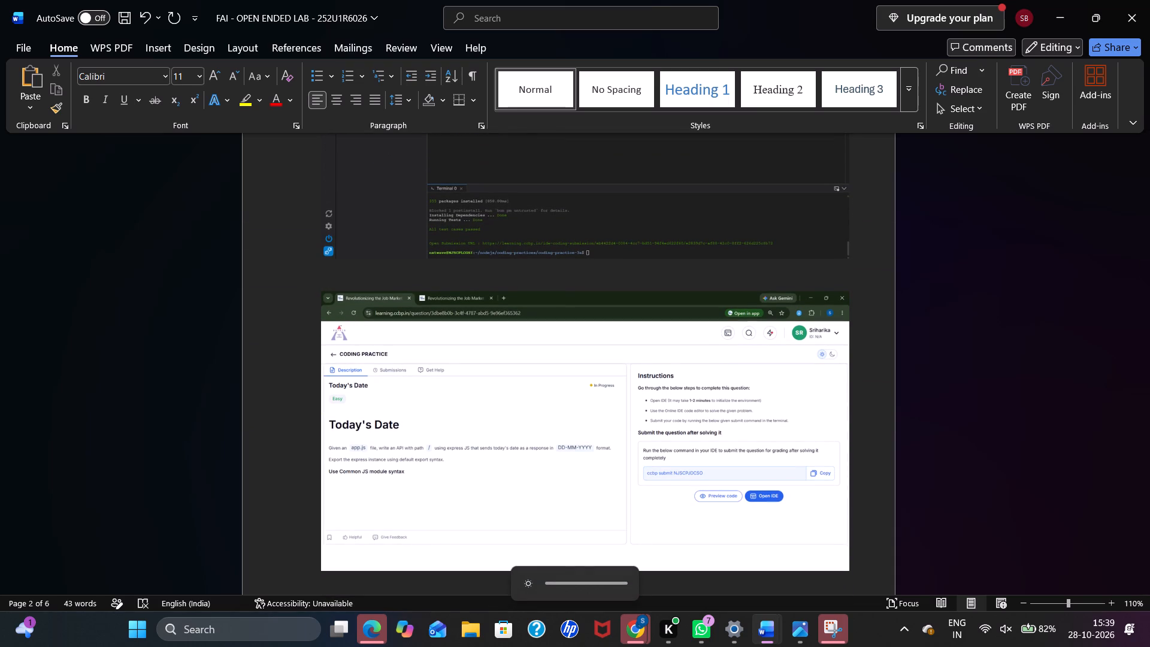
text(QUESTION)
key(space)
text(2)
Replace the number 3. above the API Routing screenshot with the label QUESTION 3.
scroll(347, 288, down, 4)
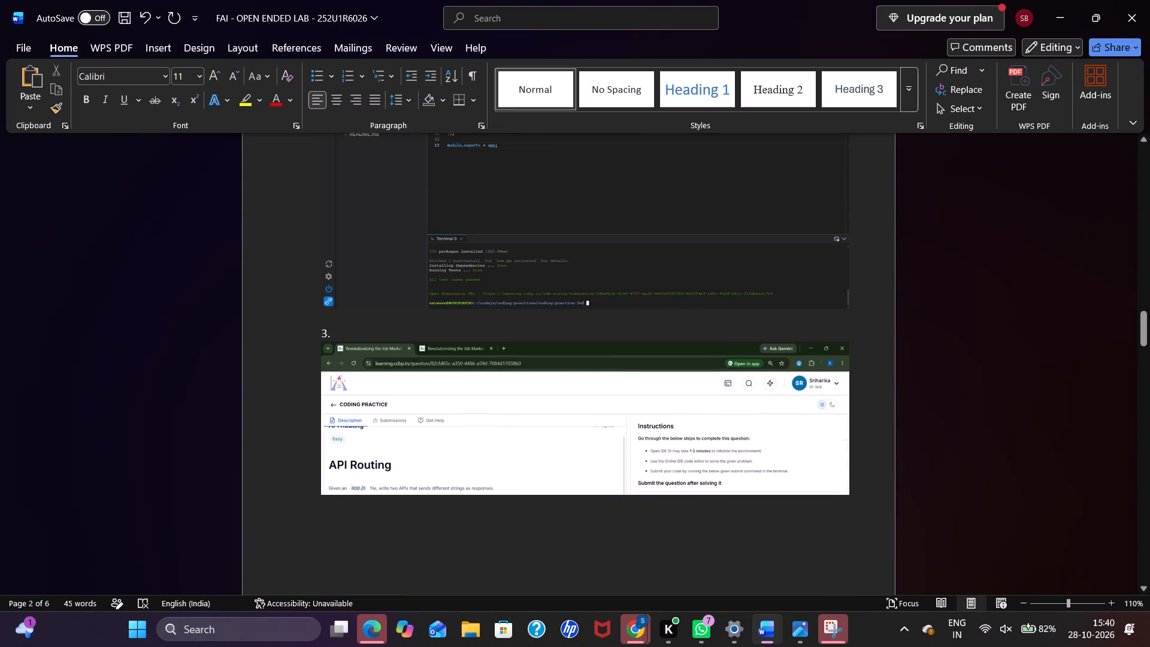
click(341, 331)
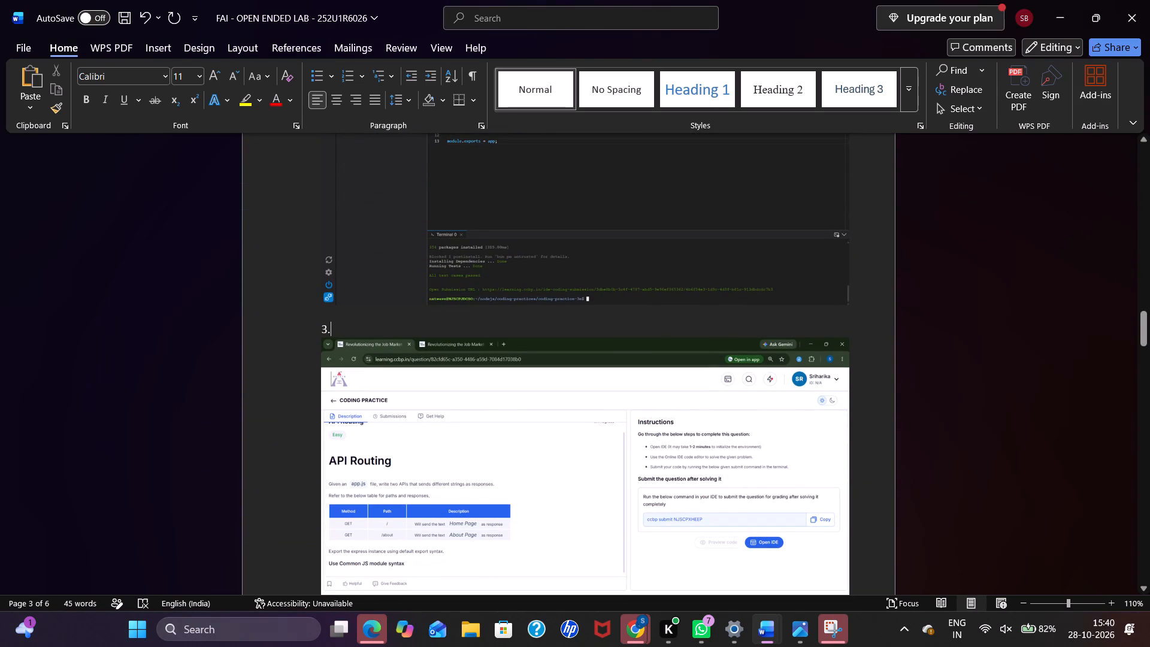
key(BackSpace)
key(BackSpace)
text(QUESTION 3)
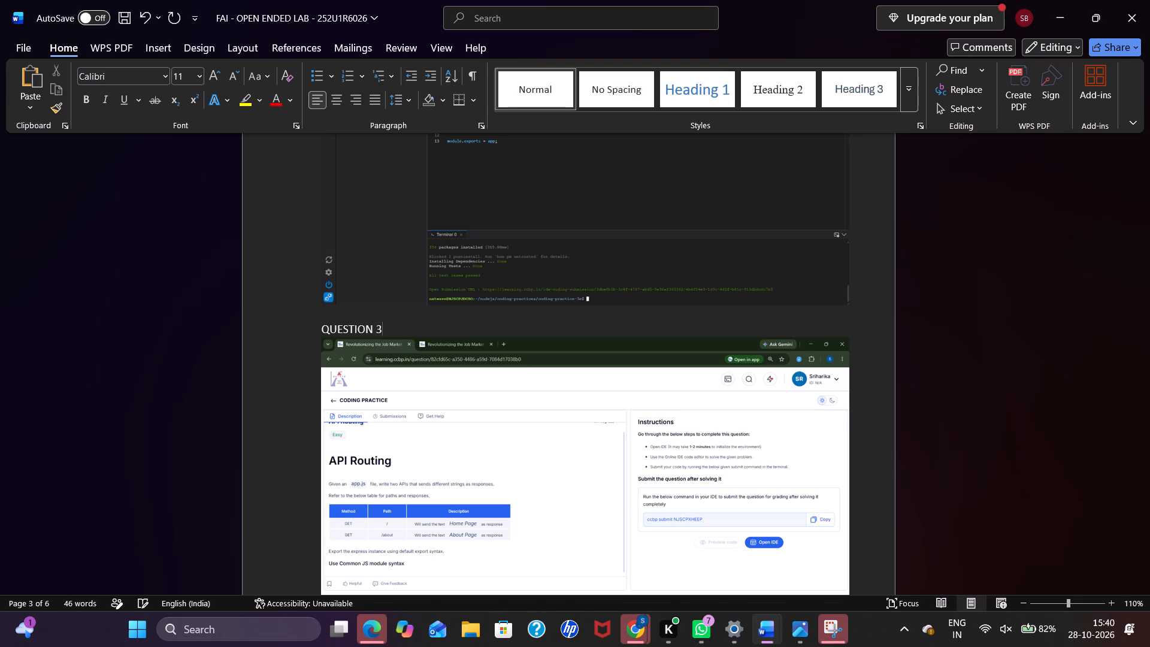
Delete the number 4. above the Gadgets Page screenshot.
scroll(341, 331, down, 6)
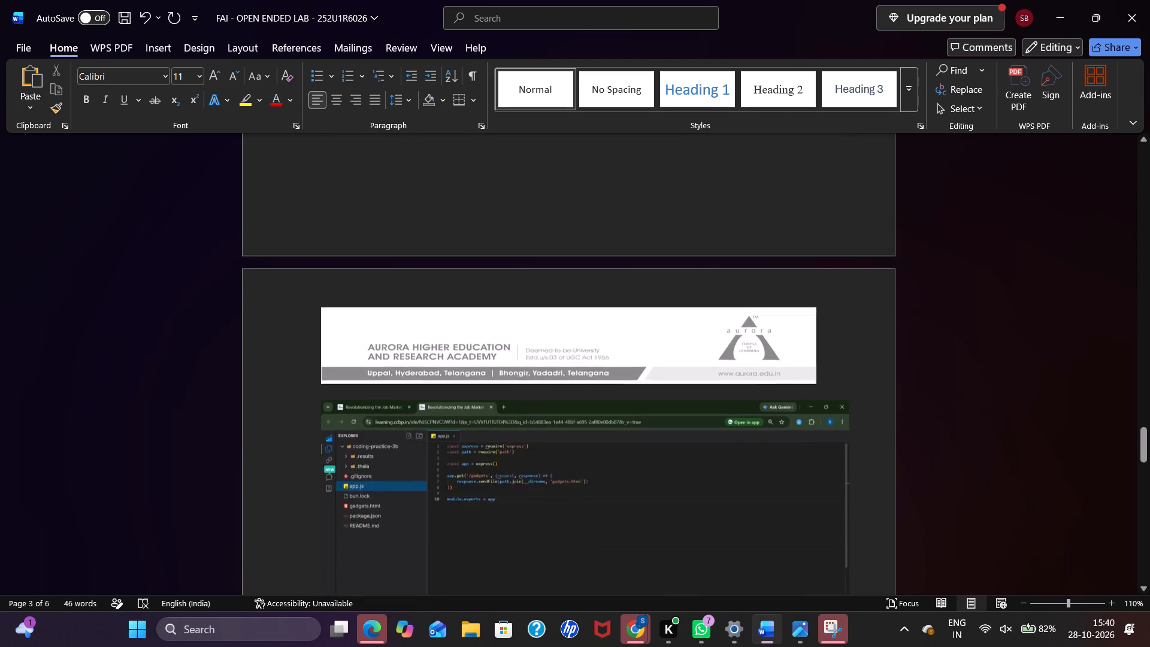
scroll(341, 331, down, 2)
scroll(341, 331, up, 5)
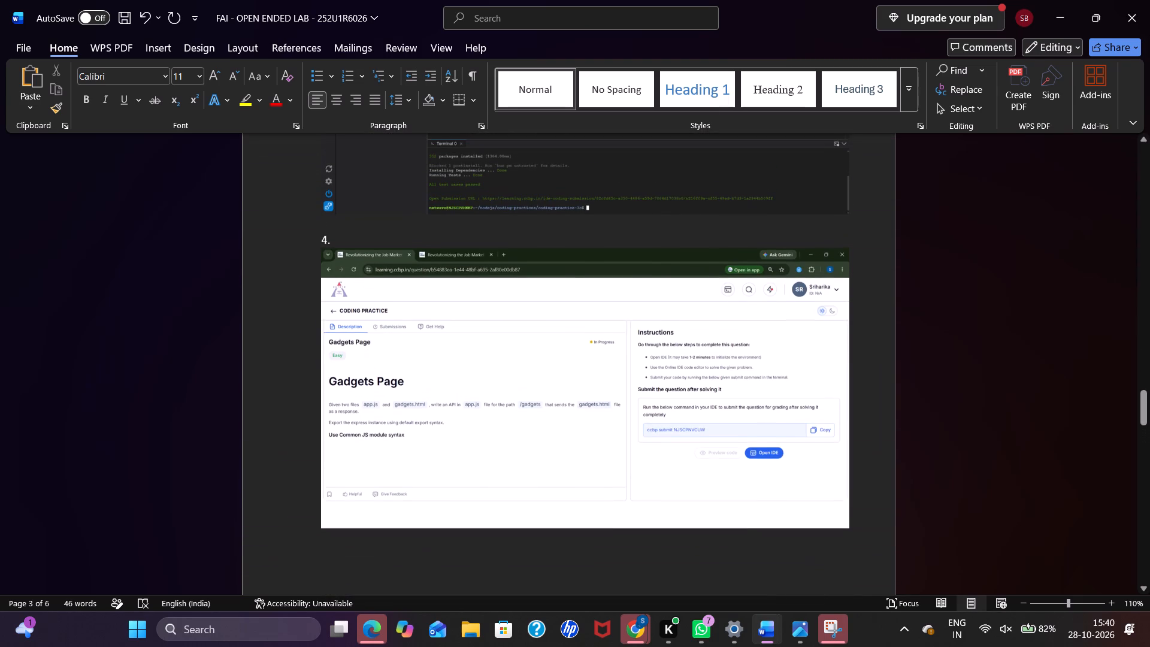
click(352, 241)
key(BackSpace)
key(BackSpace)
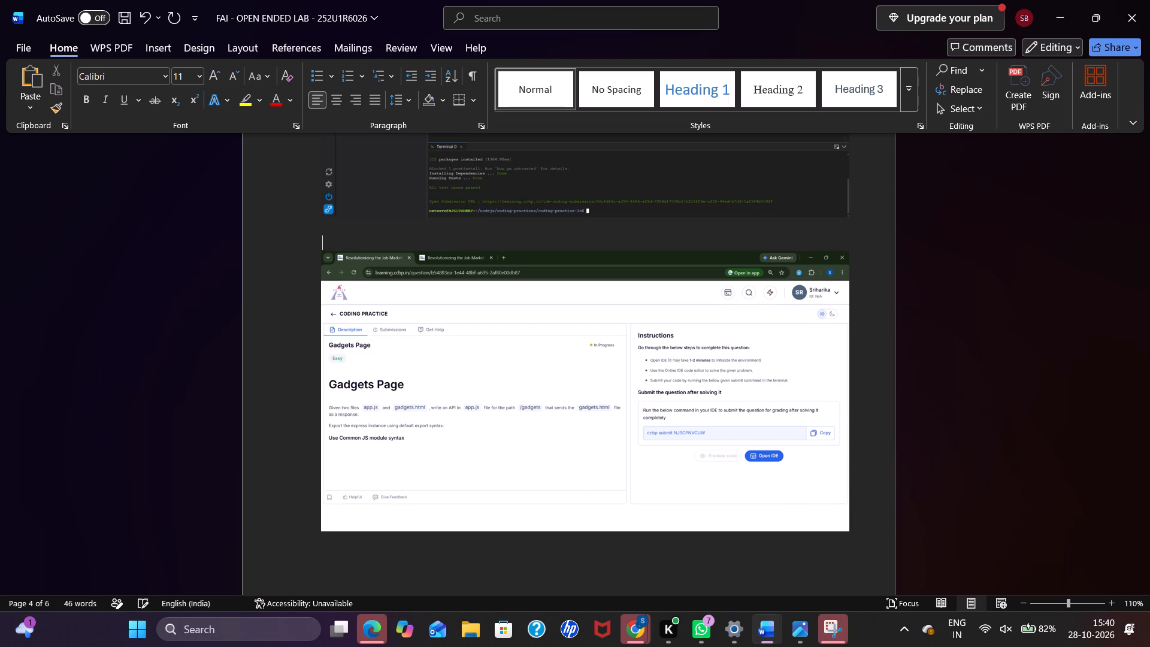
Add the label QUESTION 4 above the Gadgets Page screenshot.
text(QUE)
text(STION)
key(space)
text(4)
Insert a blank line between the Gadgets Page code screenshot and the Get a String question screenshot.
scroll(352, 241, down, 2)
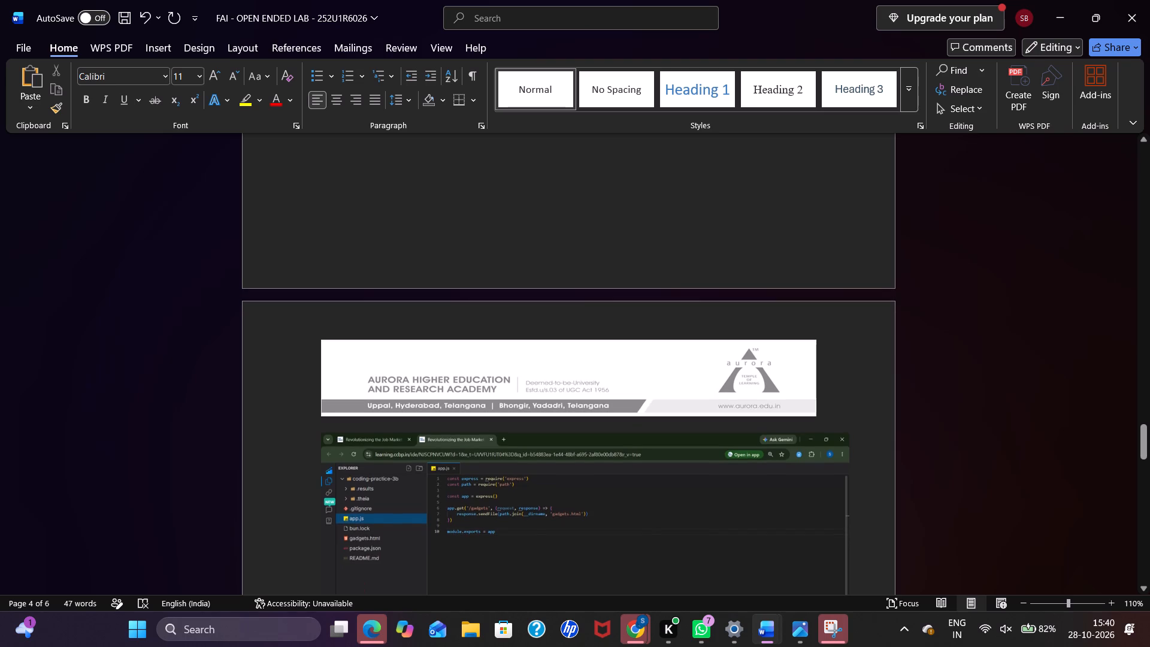
scroll(329, 186, down, 2)
scroll(434, 342, down, 1)
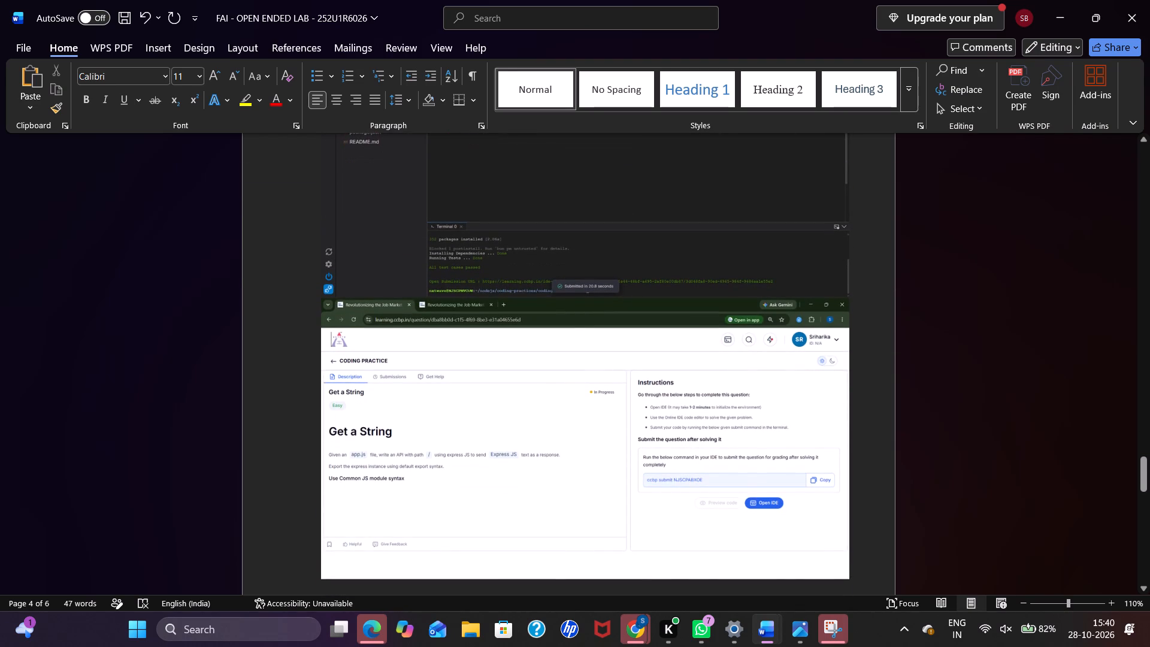
click(858, 284)
key(Return)
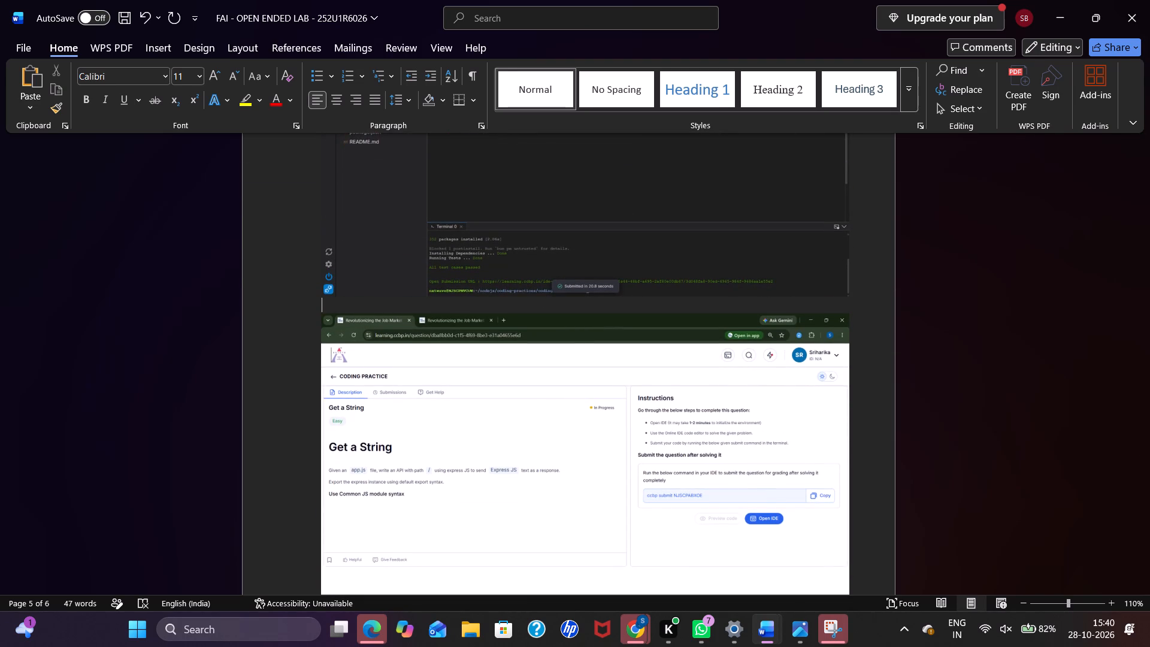
Switch to Chrome to examine the NodeJS and ExpressJS Coding Practice question list, returning to the Word lab document.
scroll(858, 284, down, 5)
scroll(858, 284, up, 5)
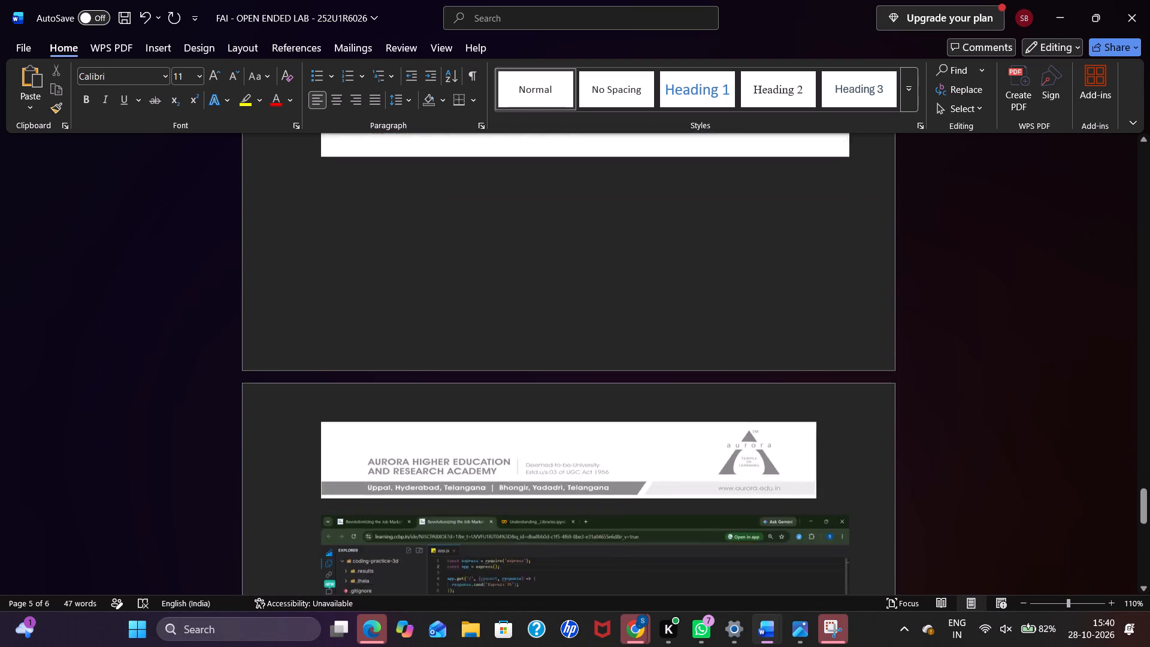
scroll(858, 284, up, 3)
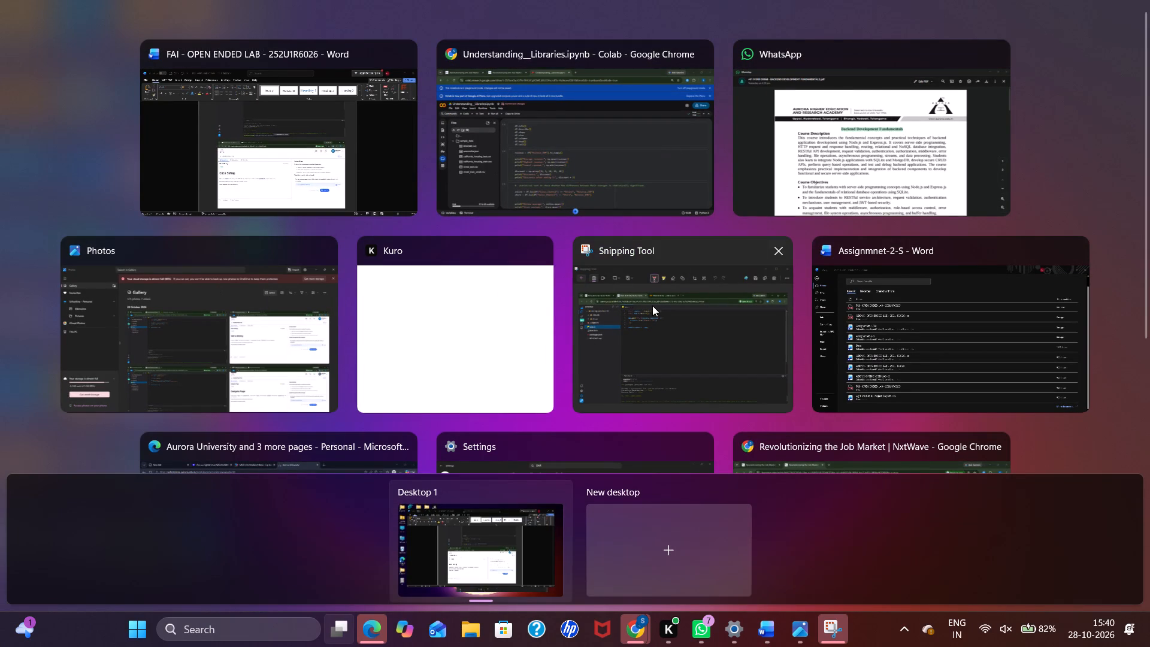
click(581, 158)
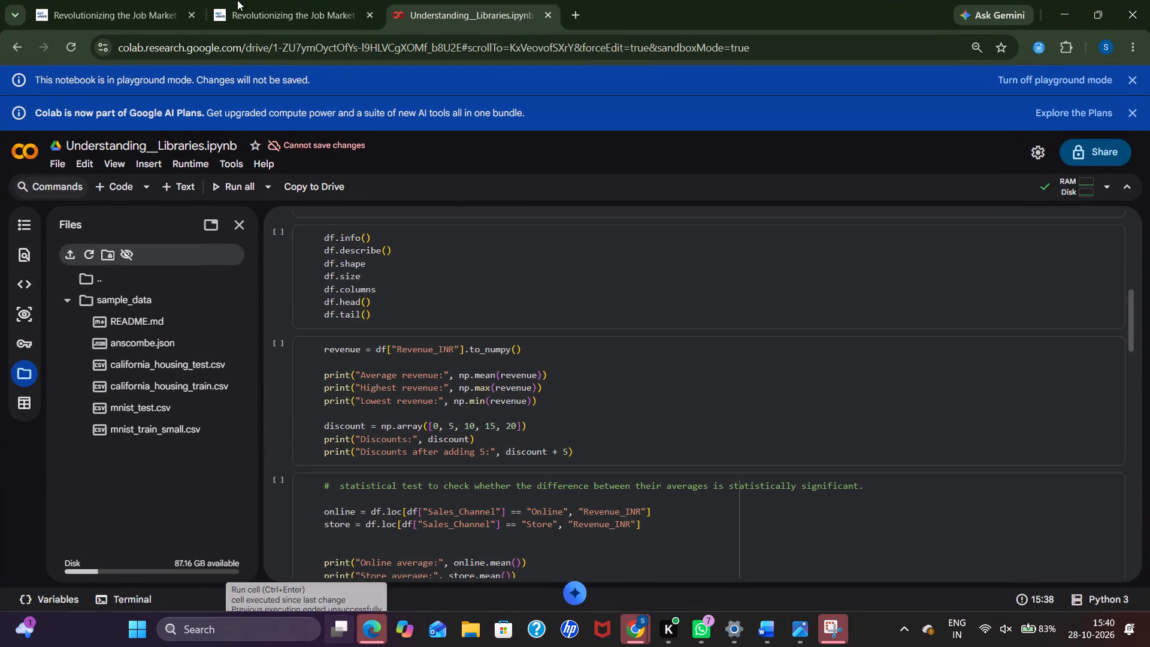
click(137, 0)
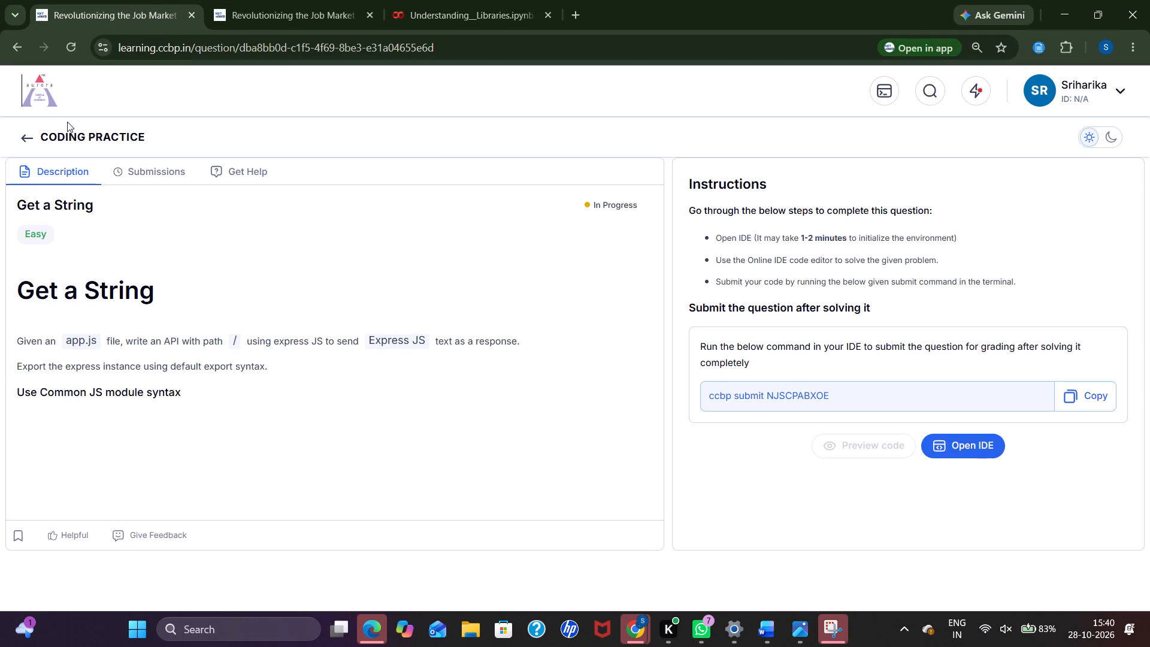
click(29, 134)
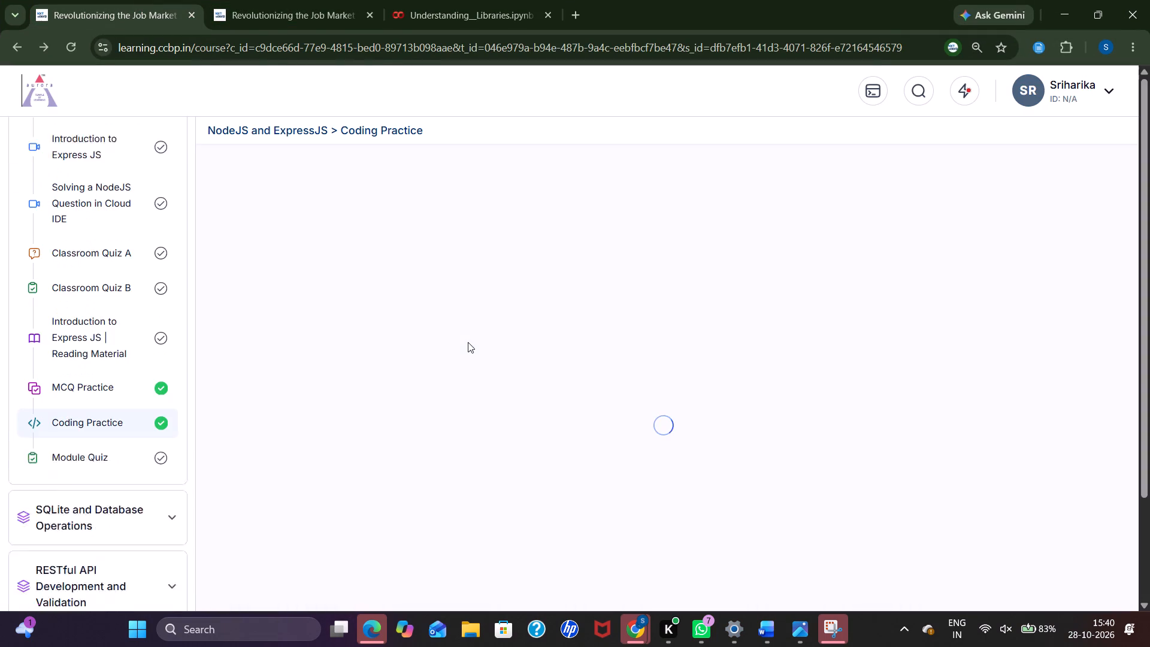
scroll(468, 316, down, 1)
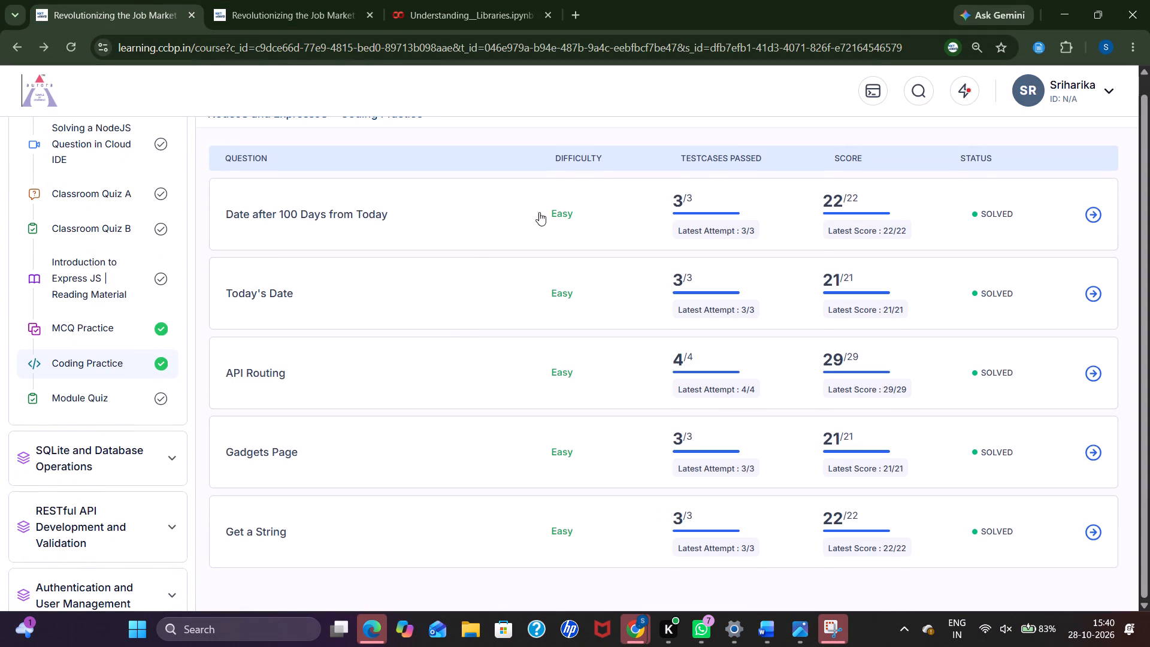
click(597, 114)
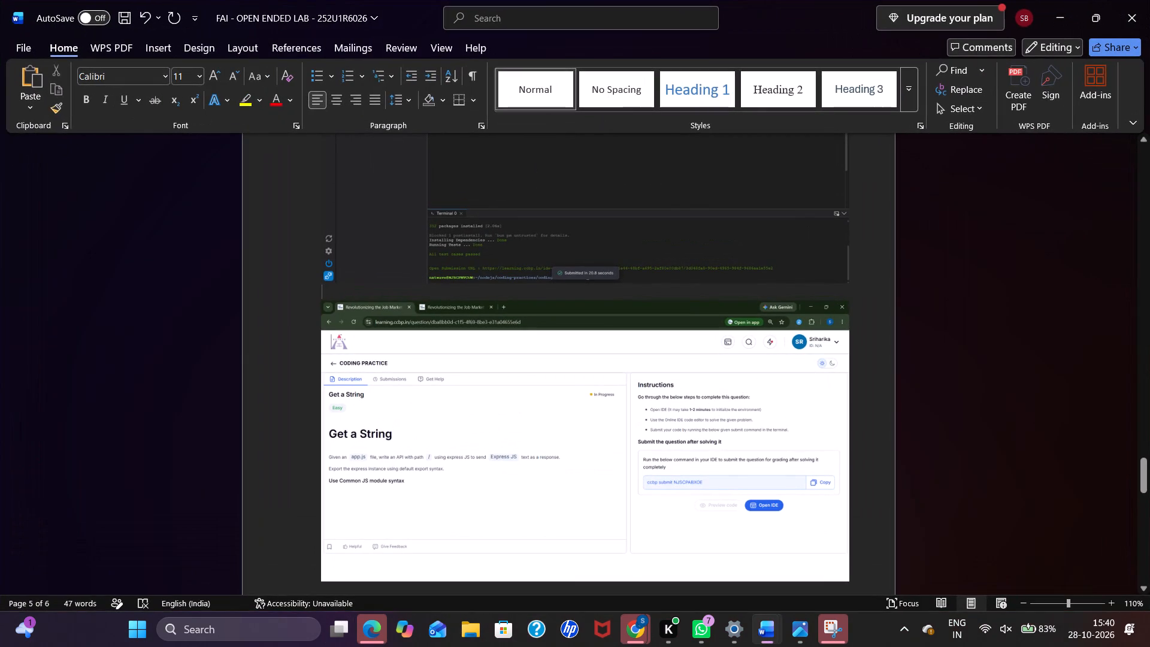
Add a line above the Get a String screenshot and label it QUESTION 5.
key(Return)
text(QUESTION)
key(space)
key(5)
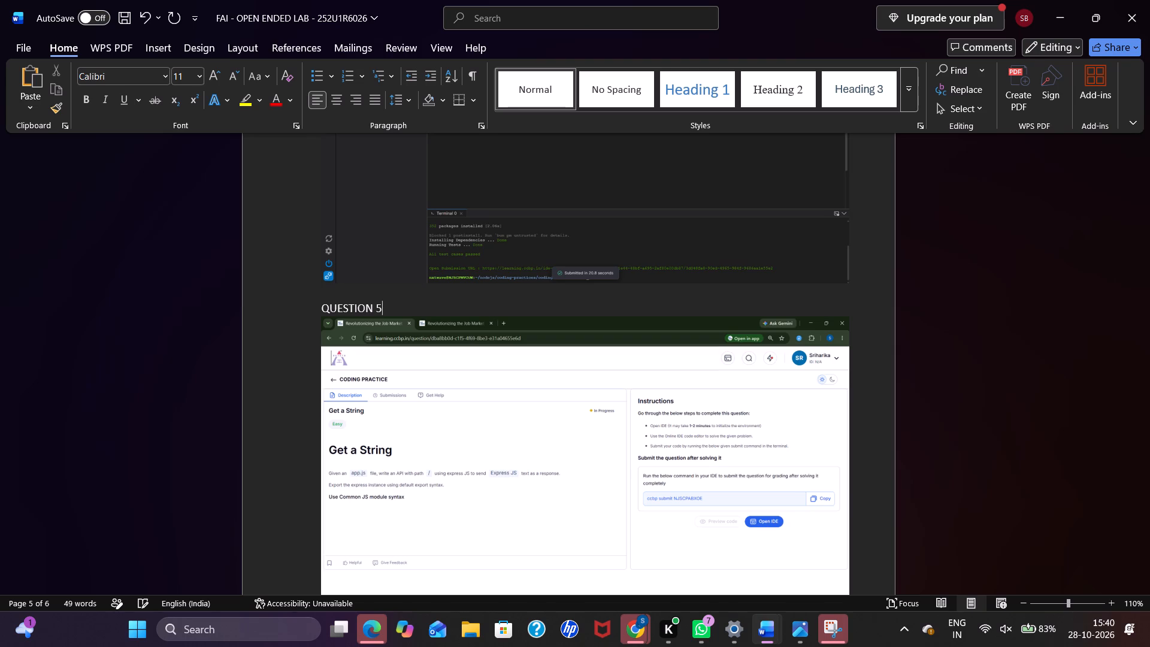
Review the report's last page, then go through it from the start, checking the question labels and spacing.
scroll(423, 291, down, 4)
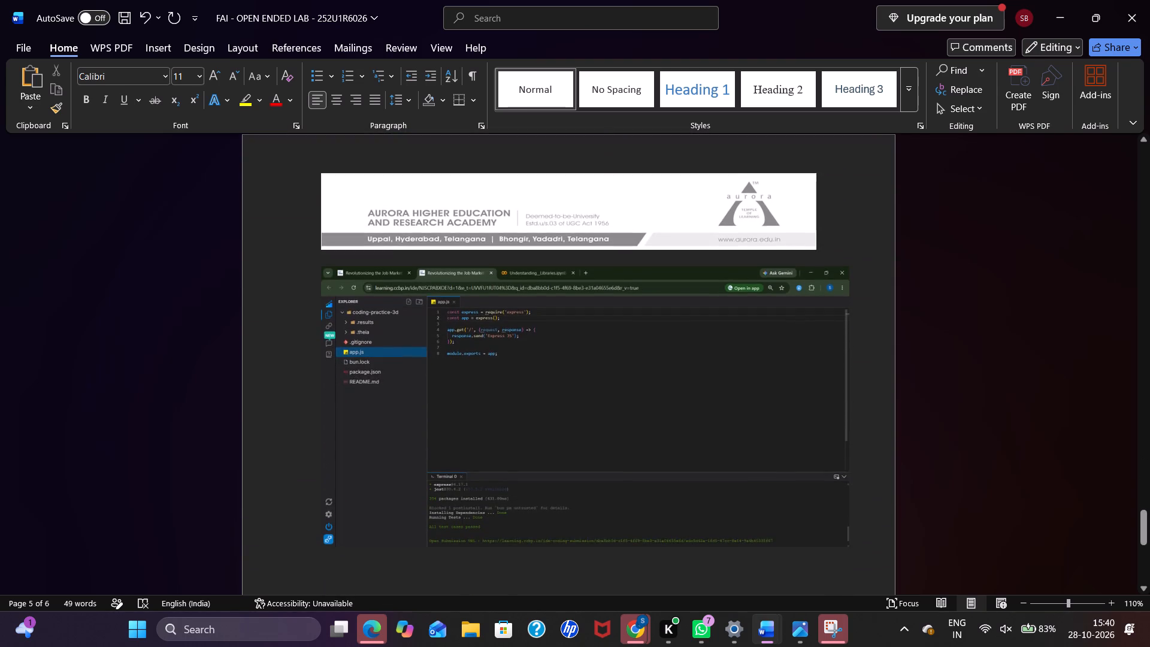
scroll(423, 291, down, 6)
scroll(423, 291, up, 20)
scroll(423, 291, up, 3)
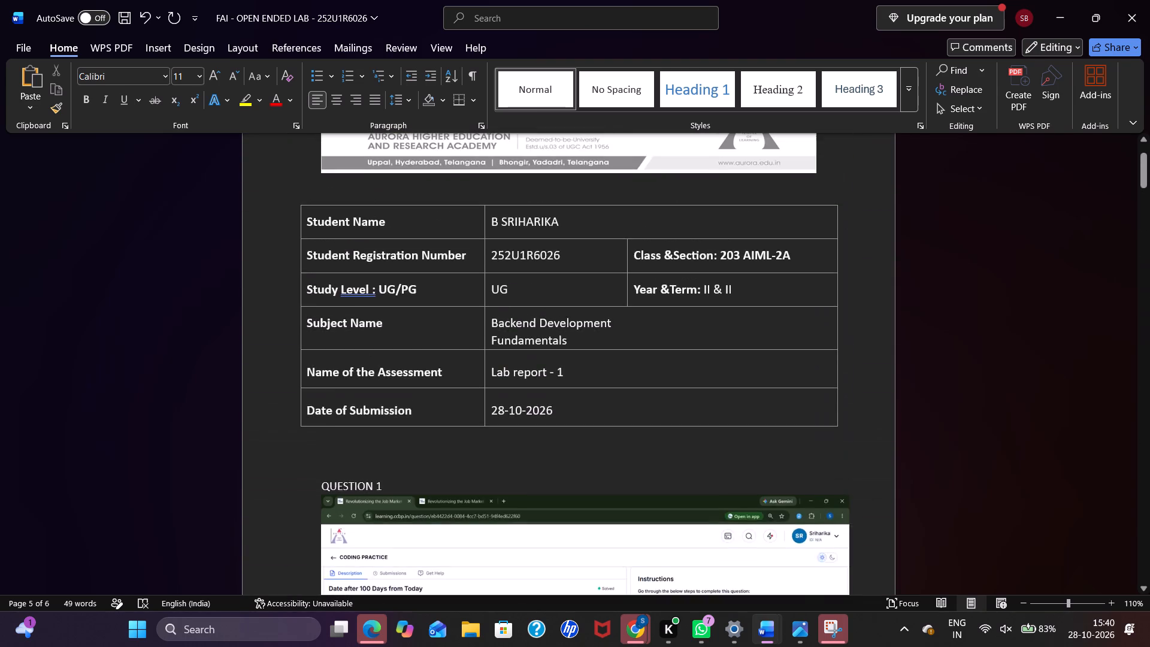
scroll(423, 291, up, 8)
scroll(558, 286, down, 1)
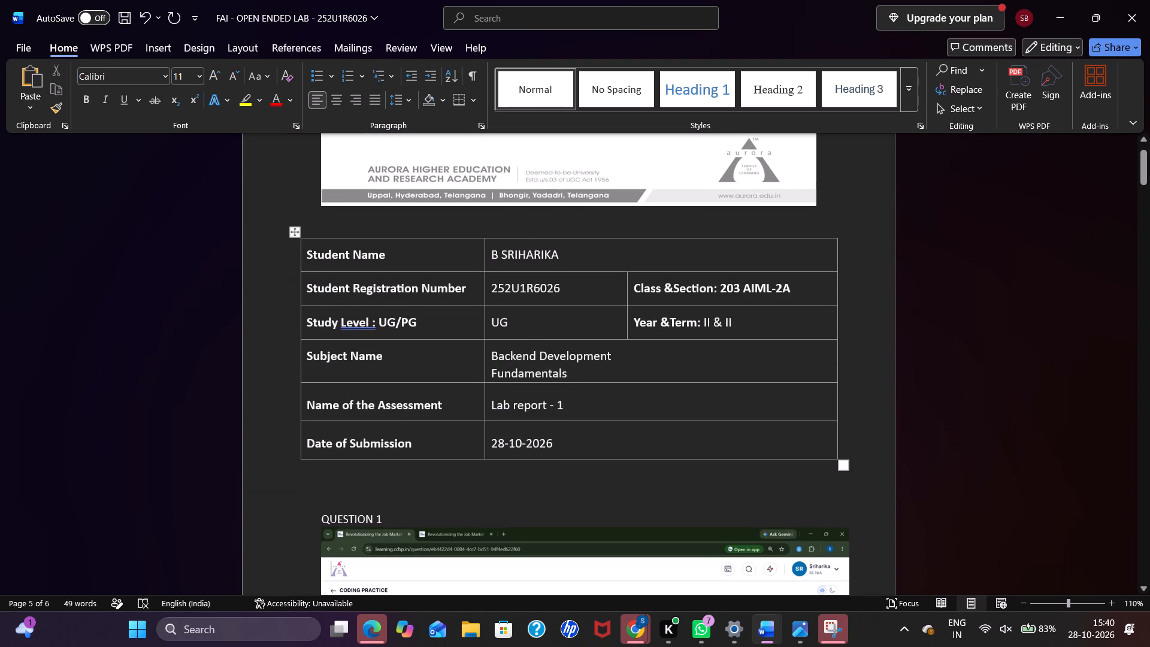
scroll(555, 277, down, 4)
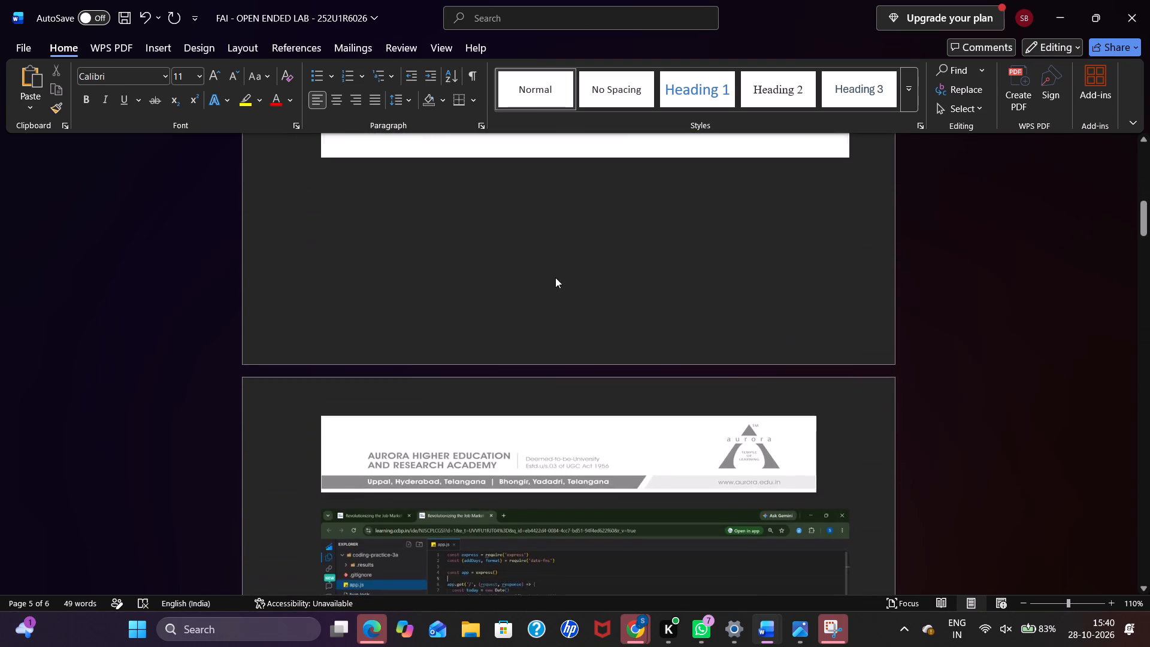
scroll(555, 277, down, 3)
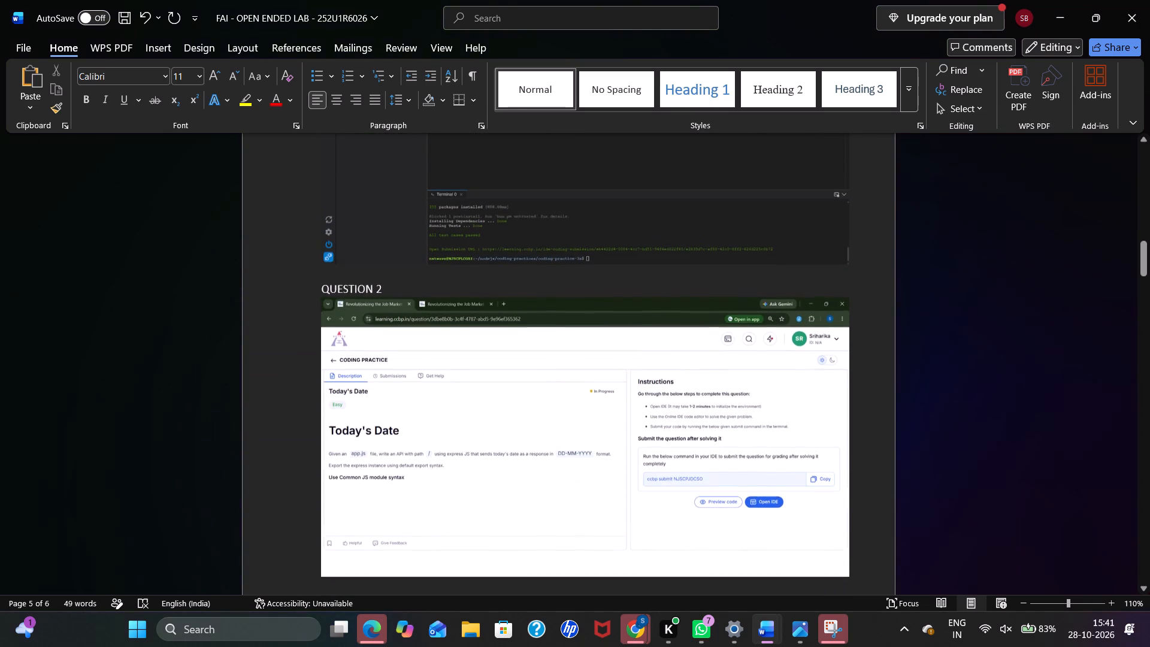
scroll(555, 277, down, 1)
scroll(555, 277, up, 3)
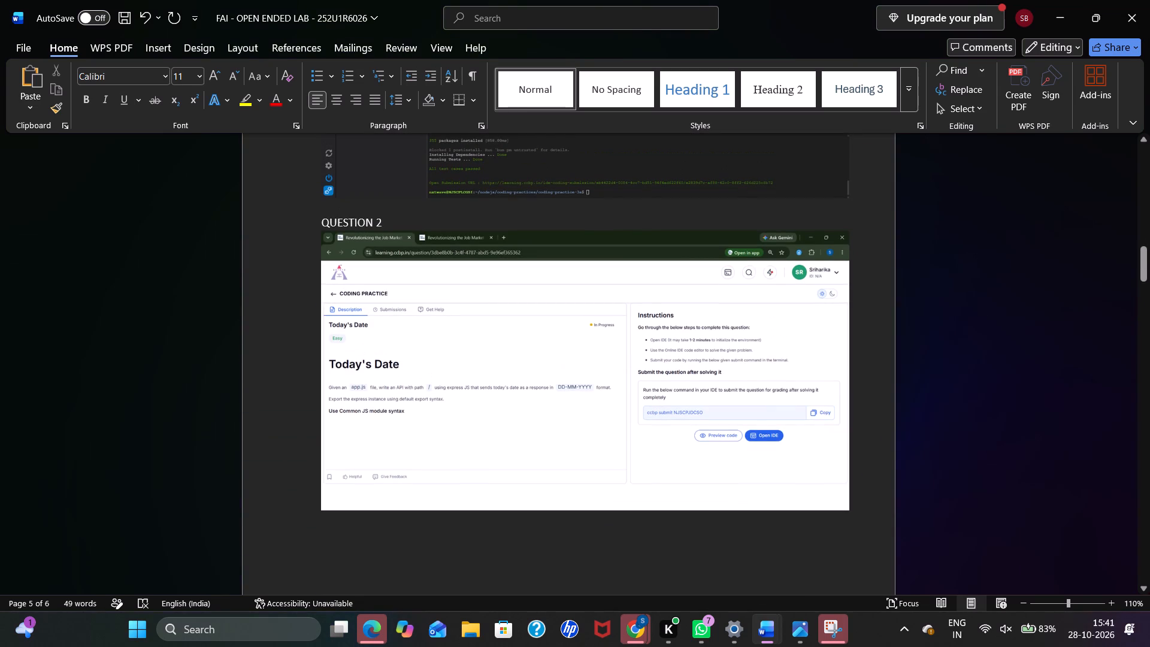
Add two blank lines between the first practice's code screenshot and the QUESTION 2 label.
click(881, 194)
key(Return)
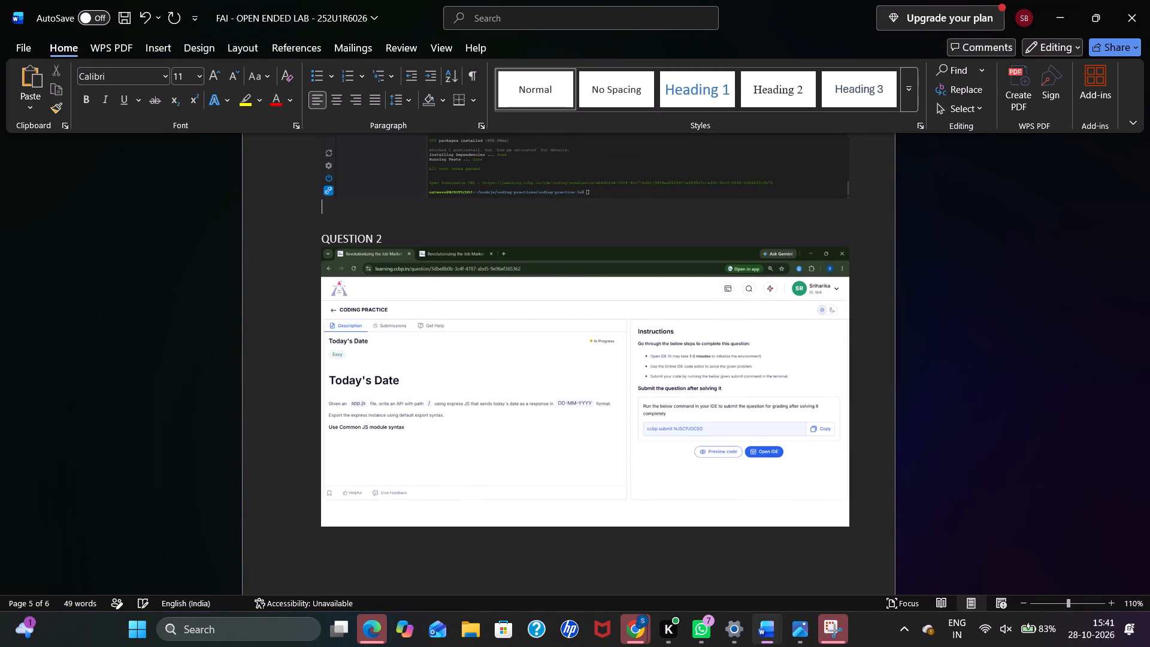
key(Return)
scroll(881, 194, down, 1)
scroll(881, 194, up, 1)
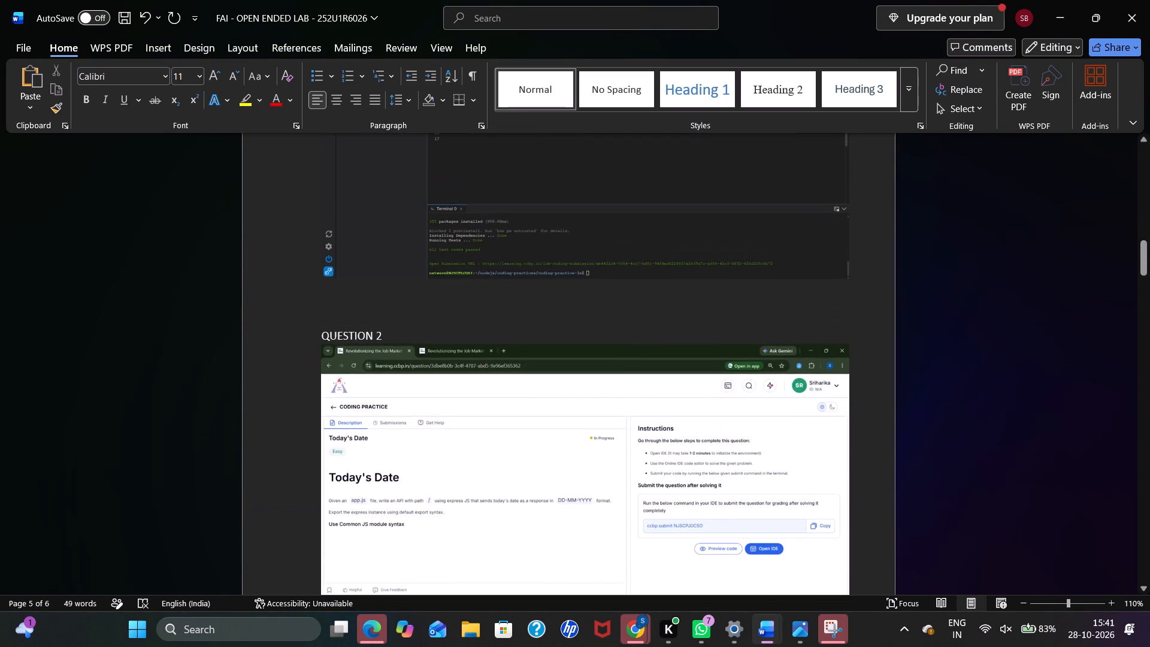
Add three blank lines between the second practice's code screenshot and the QUESTION 3 label.
scroll(881, 194, down, 4)
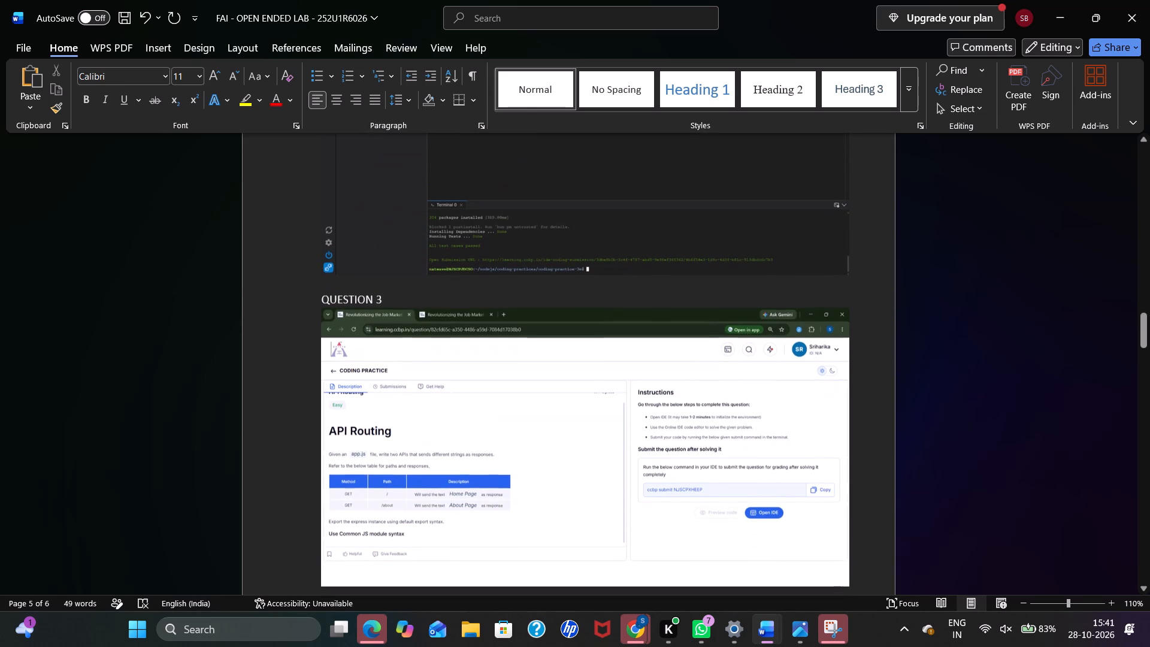
click(868, 235)
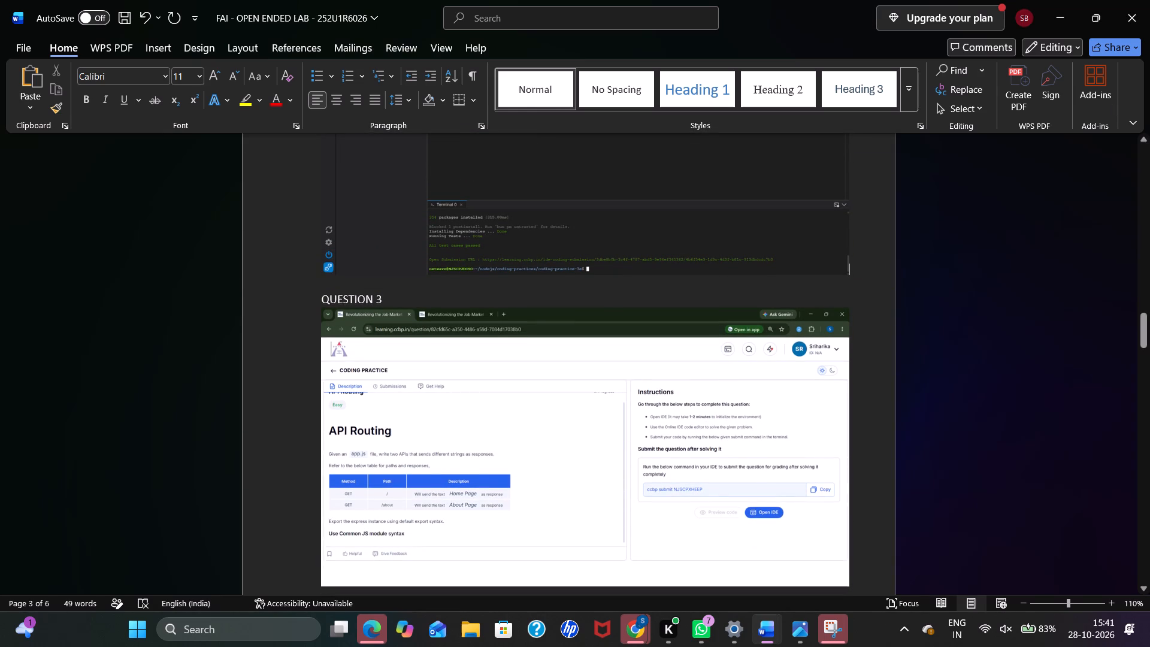
key(Return)
key(Return)
key(Return)
scroll(868, 235, down, 2)
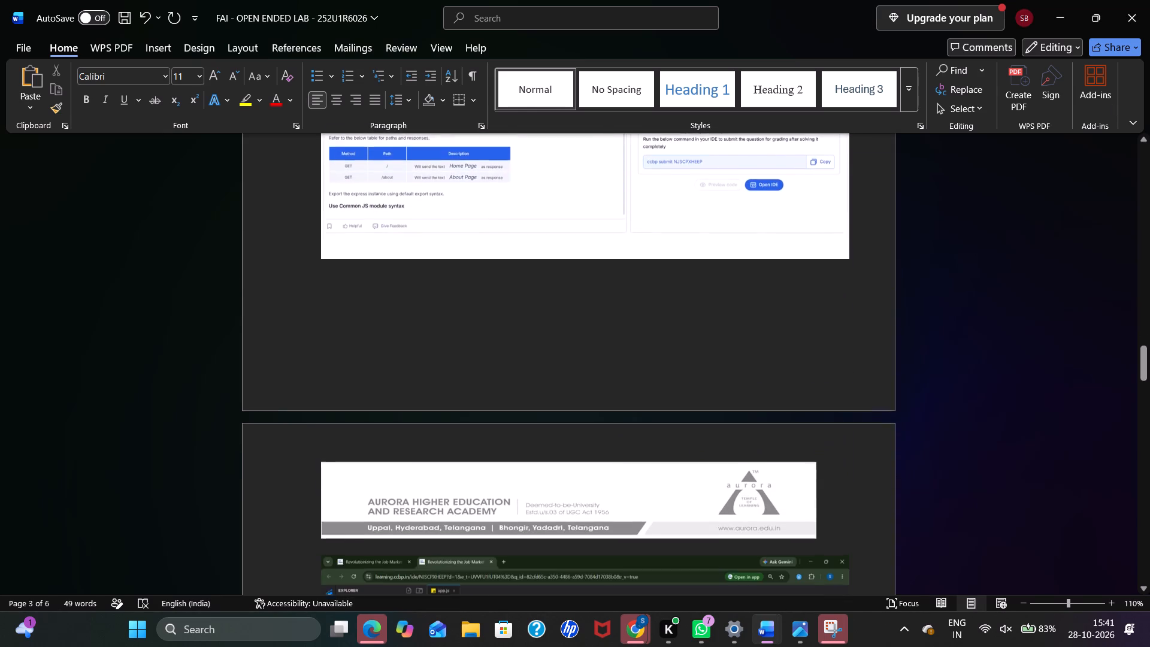
Add two blank lines between the third practice's code screenshot and the QUESTION 4 label.
scroll(868, 235, down, 3)
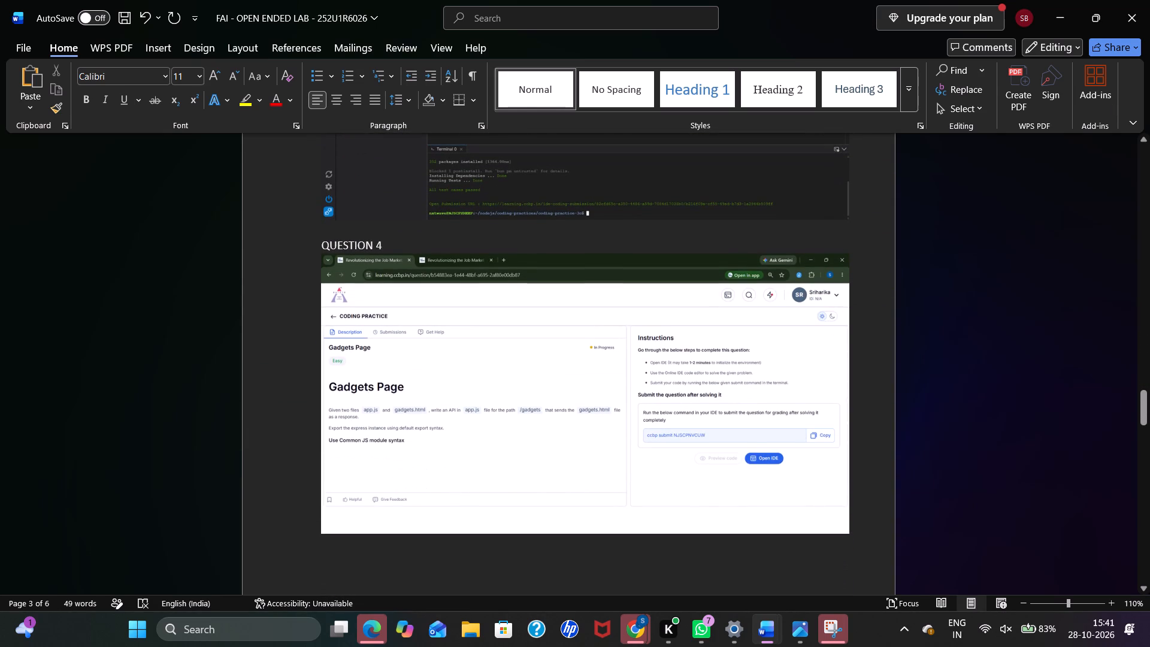
click(879, 206)
key(Return)
key(Return)
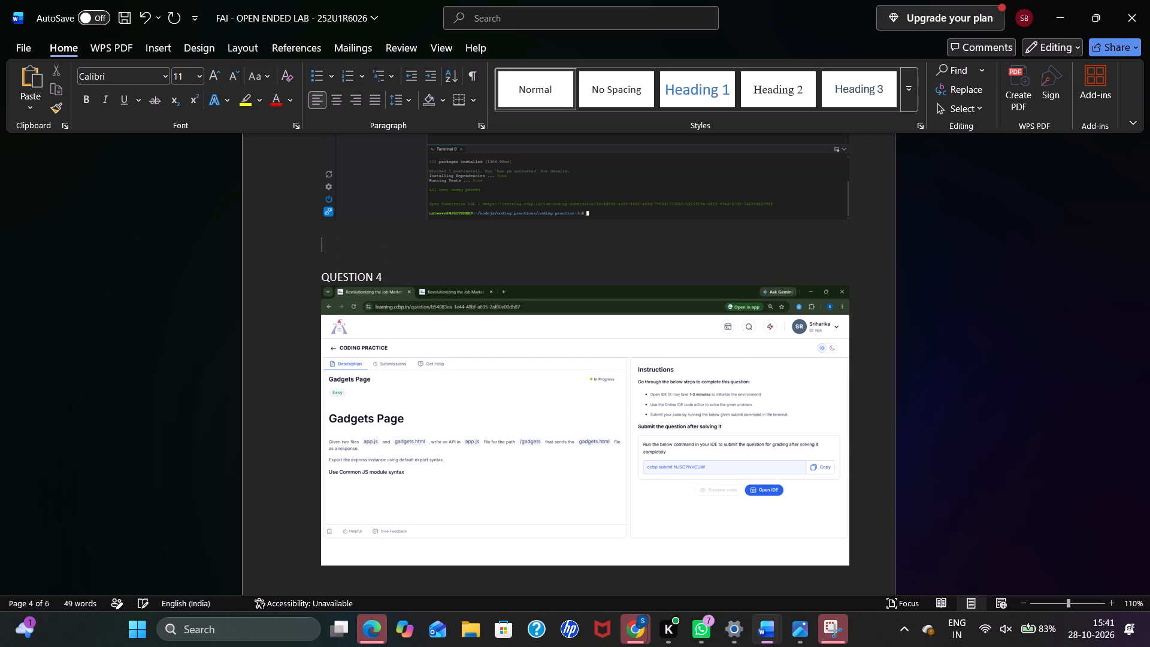
Add four blank lines between the Gadgets Page practice's code screenshot and the QUESTION 5 label.
scroll(879, 206, down, 3)
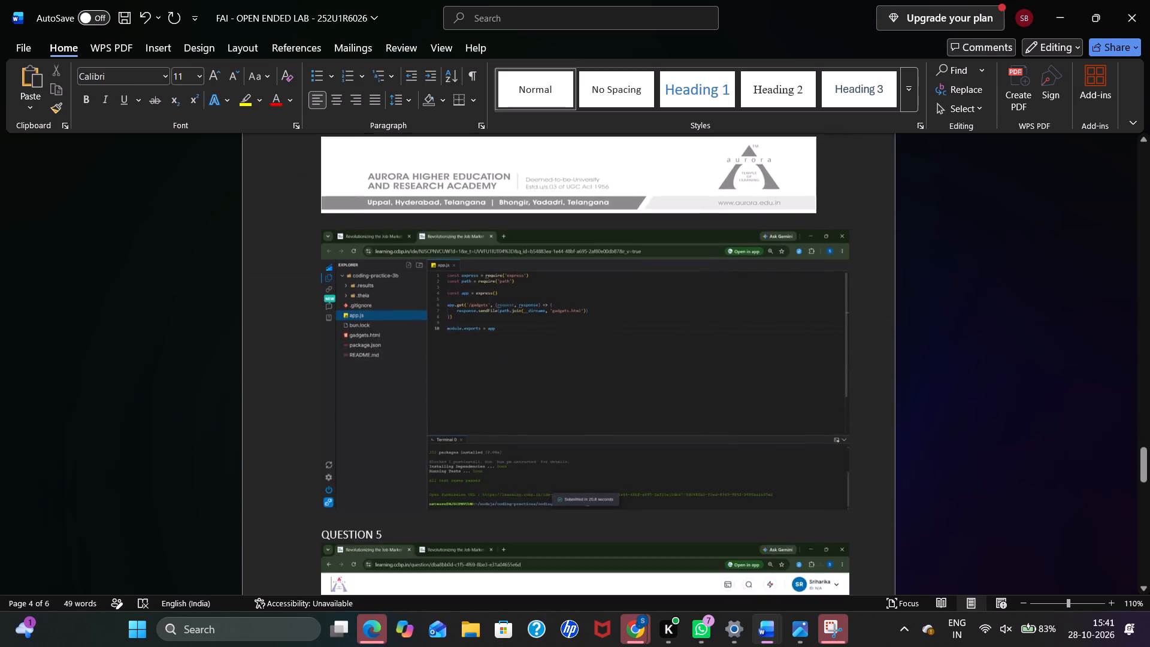
scroll(879, 206, down, 1)
click(873, 211)
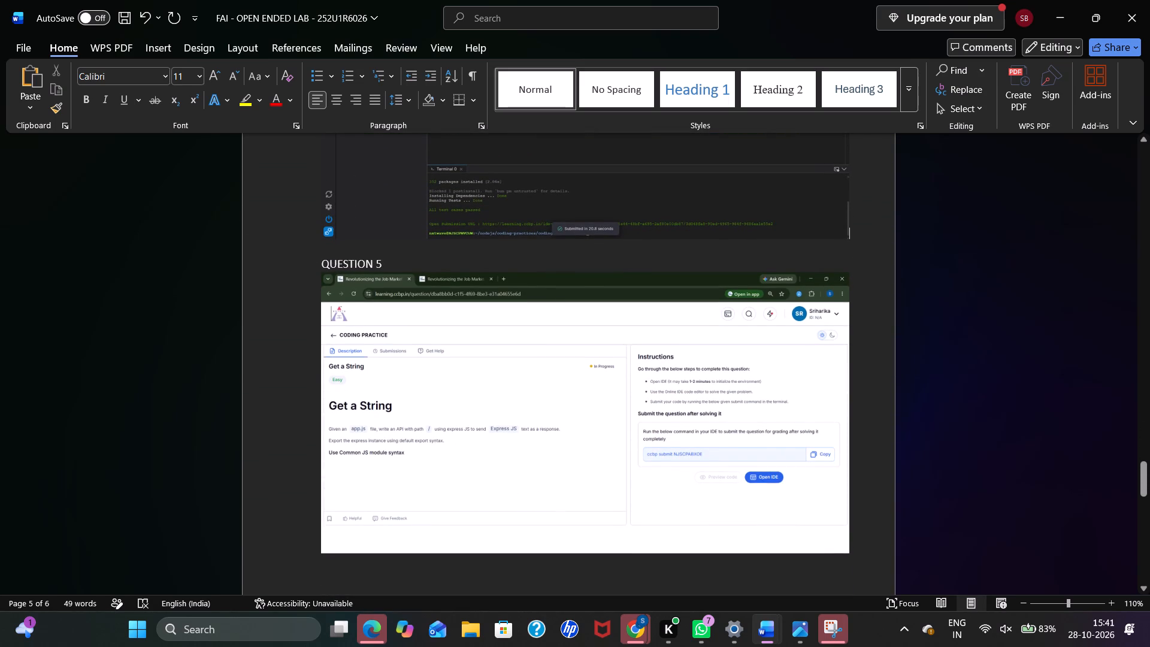
key(Return)
key(Return)
scroll(873, 211, down, 1)
scroll(873, 211, up, 1)
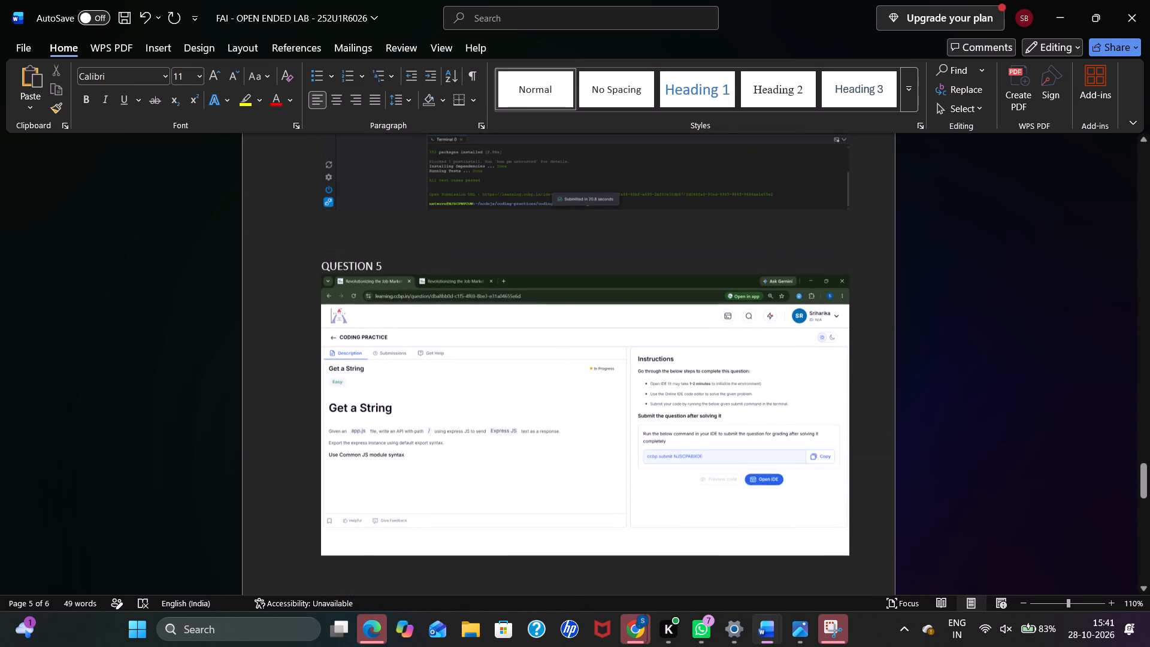
key(Return)
key(Return)
Save the report as a new Word document named "Backend - lab r -1" in the Downloads folder.
scroll(873, 211, down, 1)
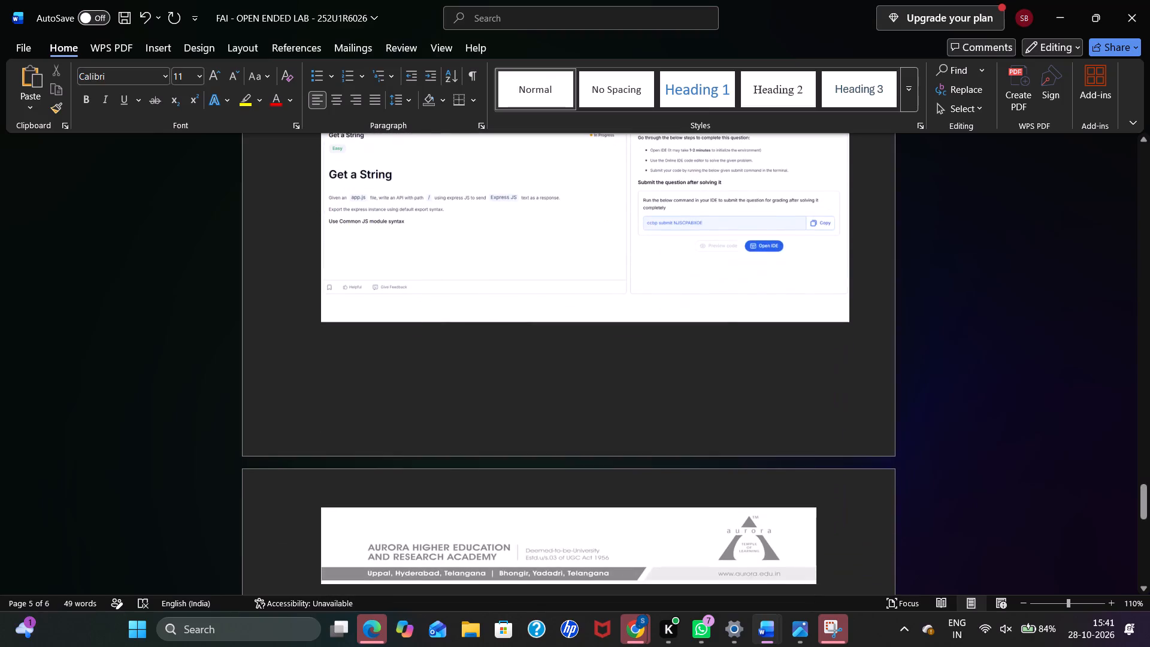
scroll(899, 217, up, 17)
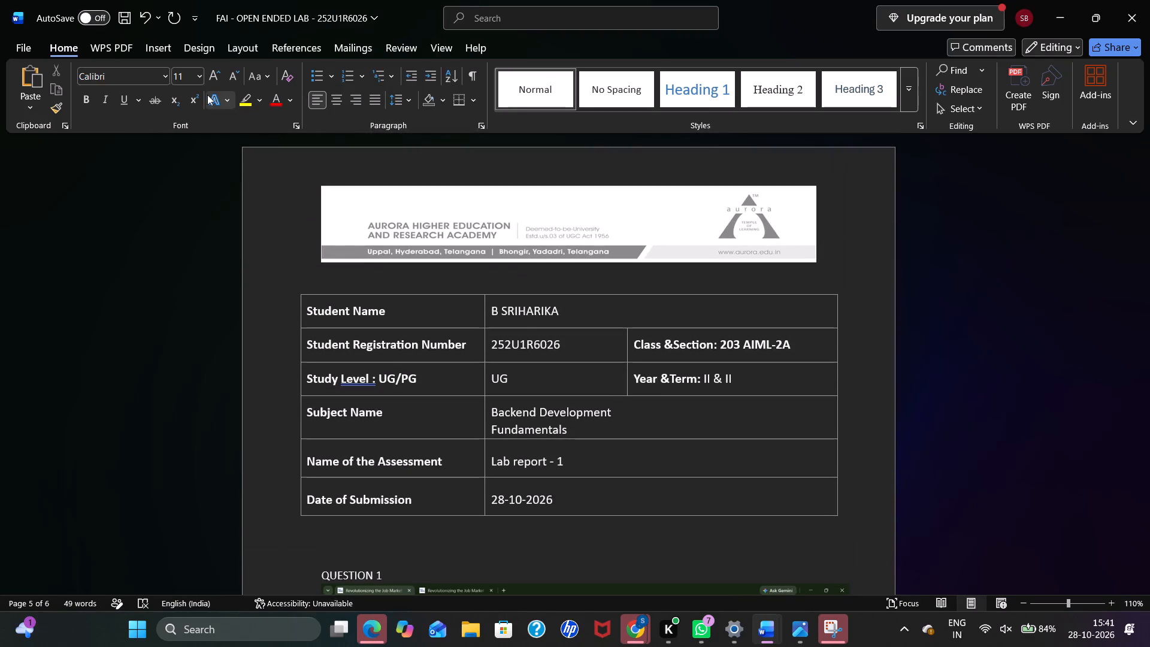
click(13, 38)
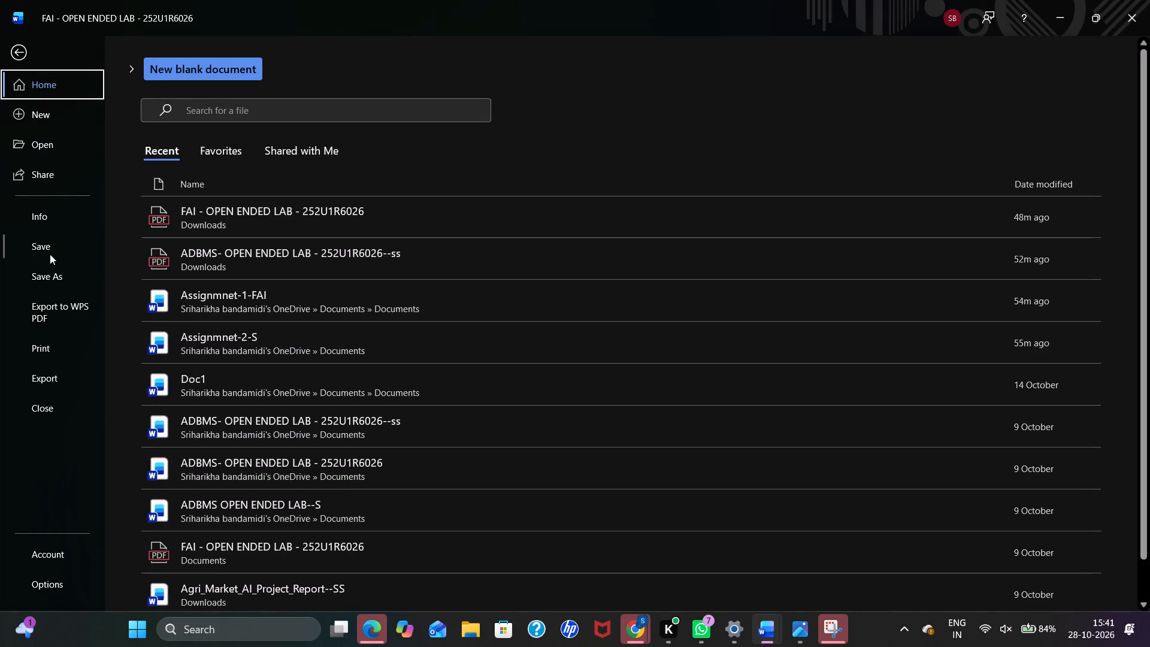
click(48, 270)
click(506, 173)
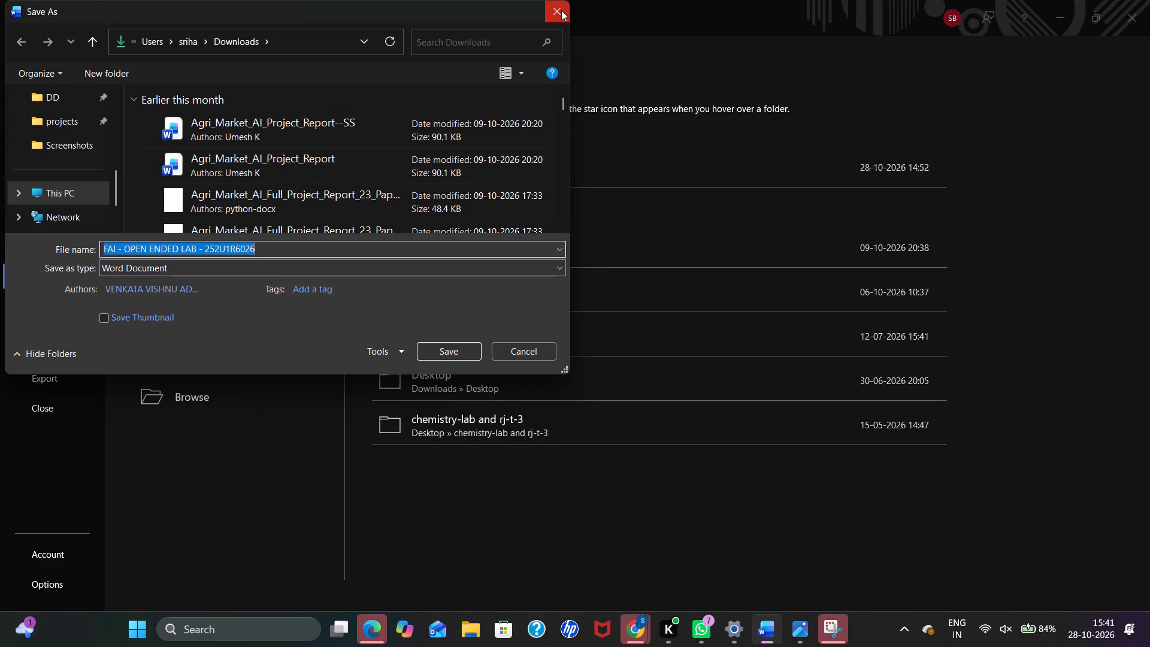
click(561, 10)
click(494, 175)
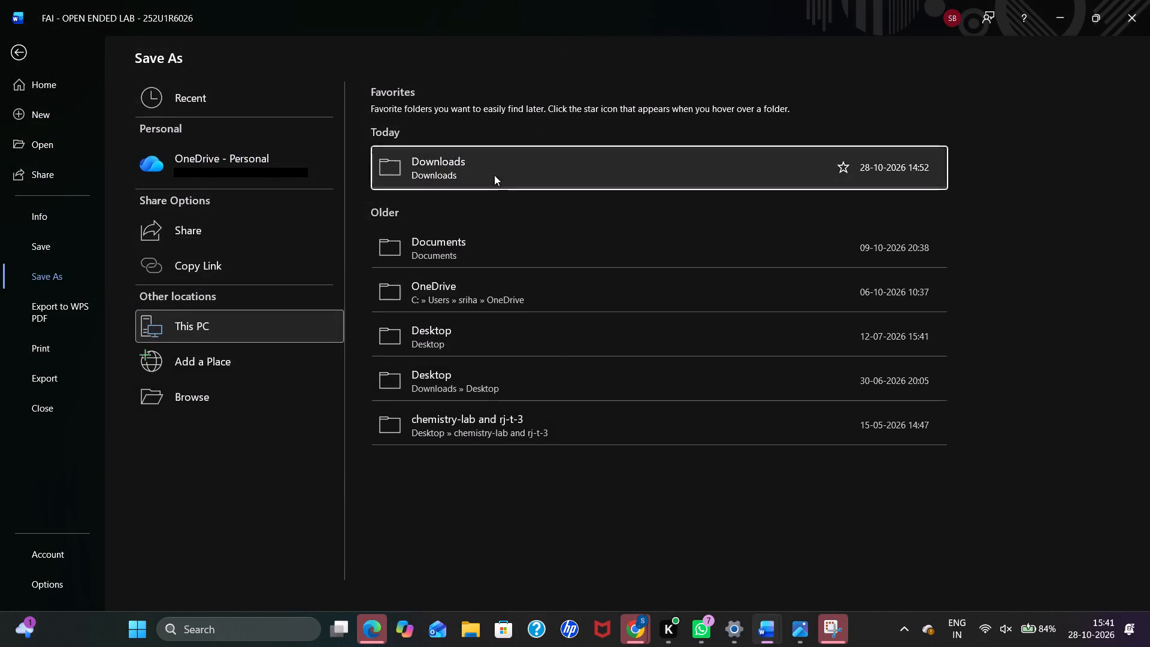
key(BackSpace)
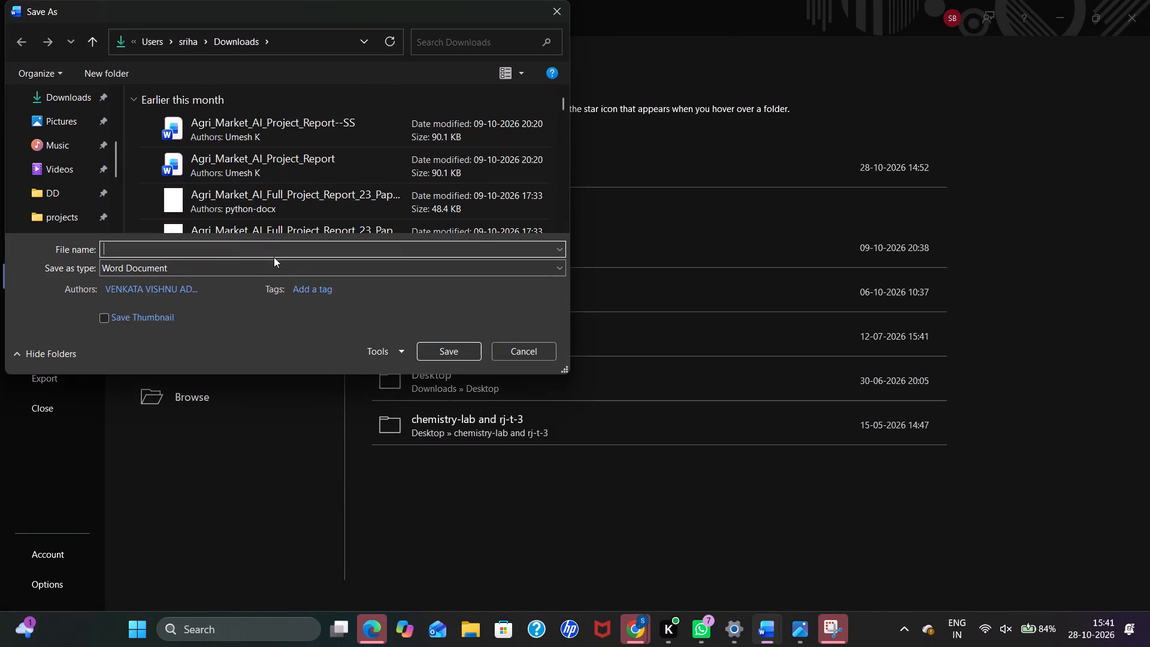
key(b)
key(BackSpace)
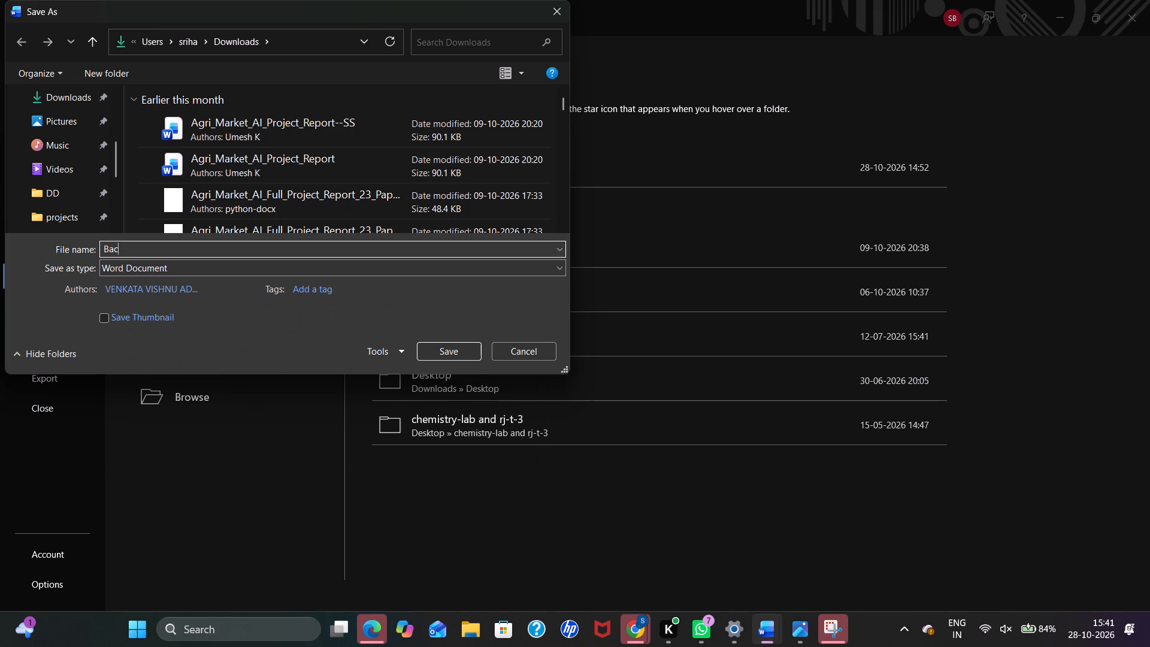
text(kend)
key(space)
text(- lan=)
key(BackSpace)
key(BackSpace)
key(BackSpace)
key(b)
key(BackSpace)
text(ab r -1)
key(Return)
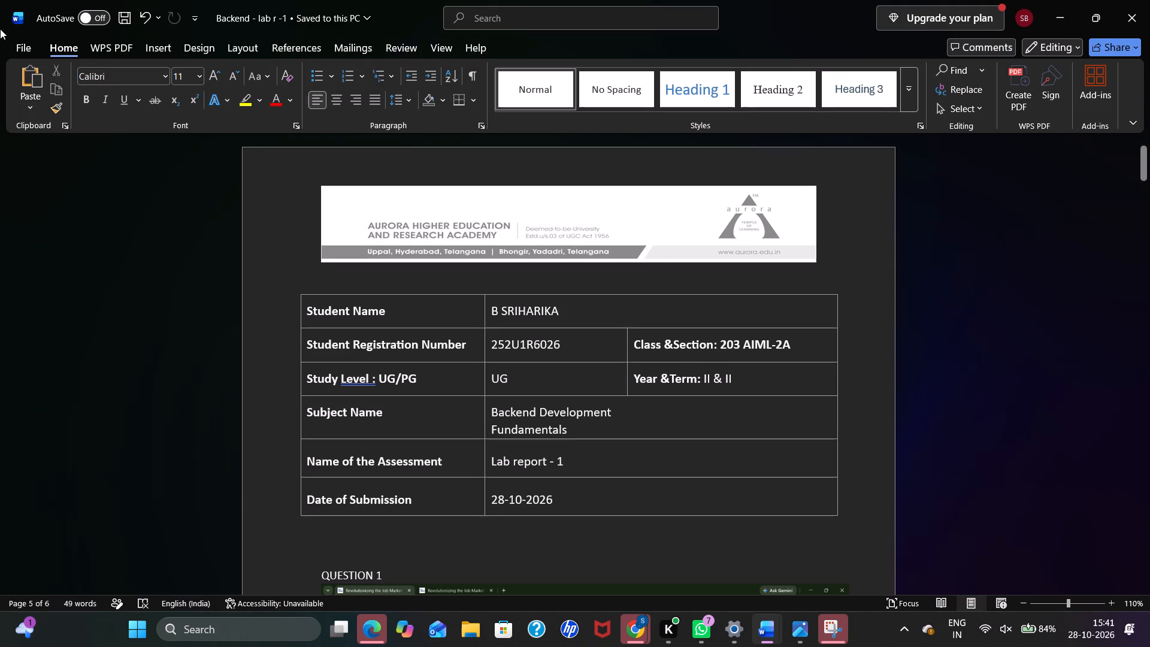
Export the report as a PDF named "Backend - lab r -1" to the Downloads folder.
click(33, 59)
click(30, 56)
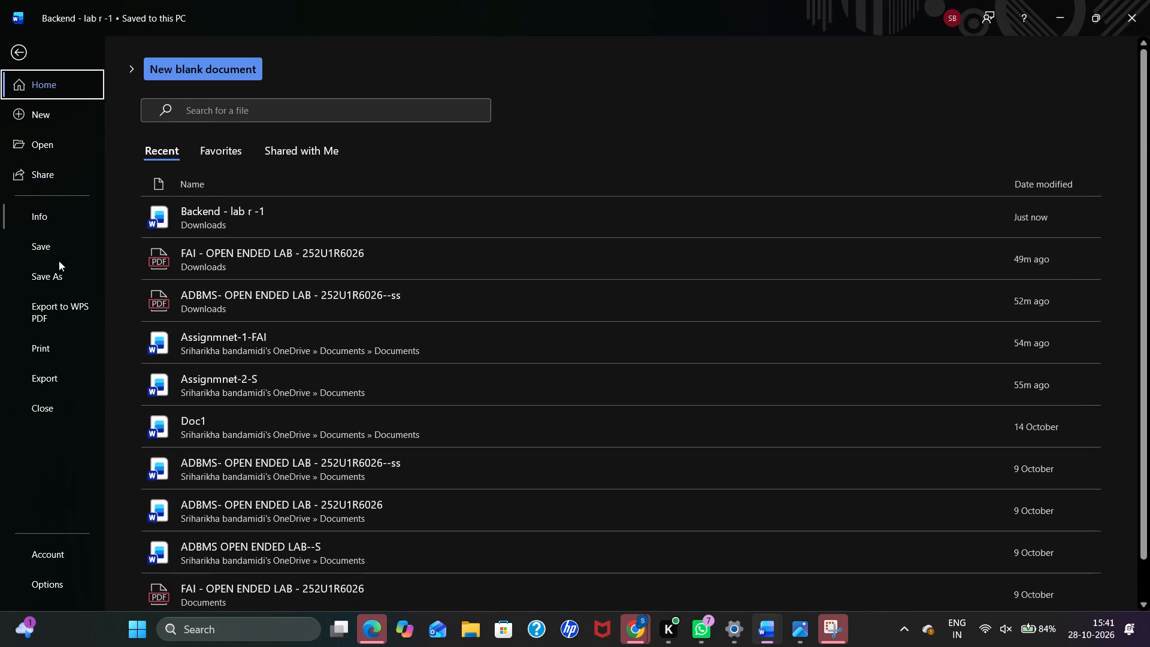
click(53, 373)
click(429, 202)
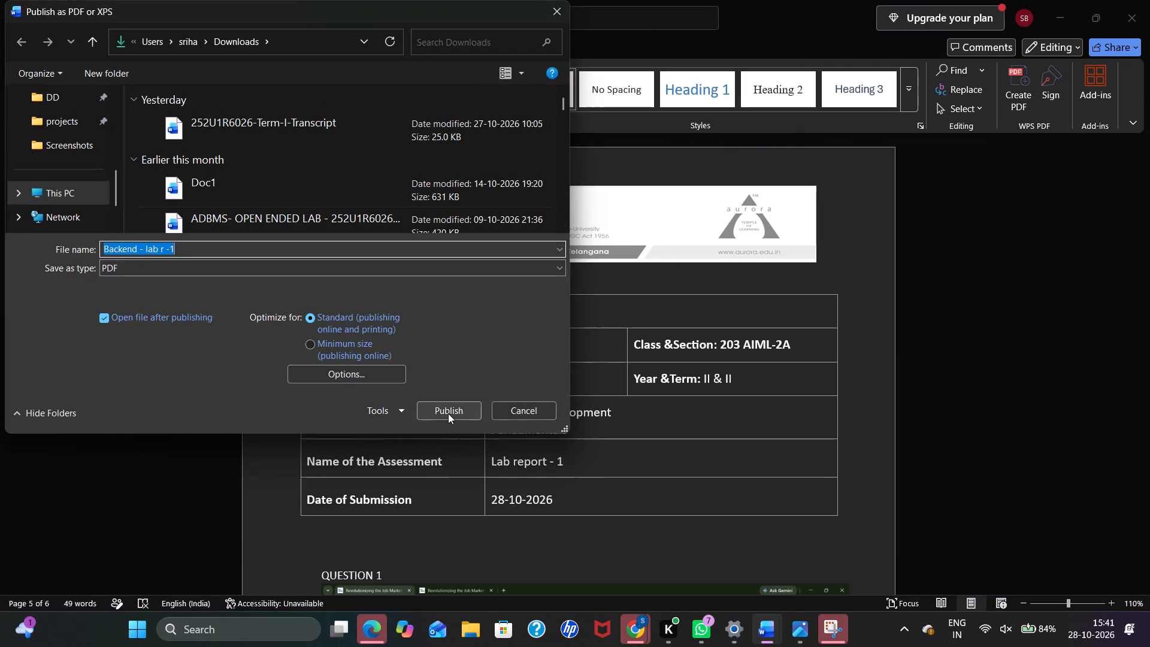
click(448, 413)
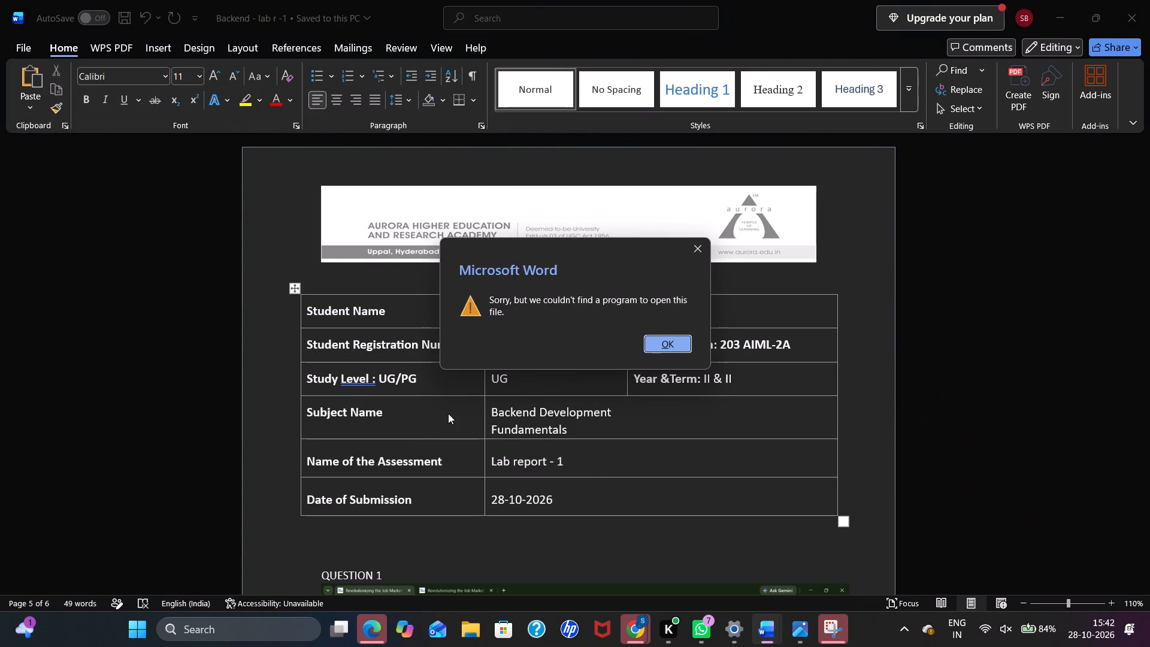
drag(654, 360, 656, 353)
click(656, 353)
click(660, 347)
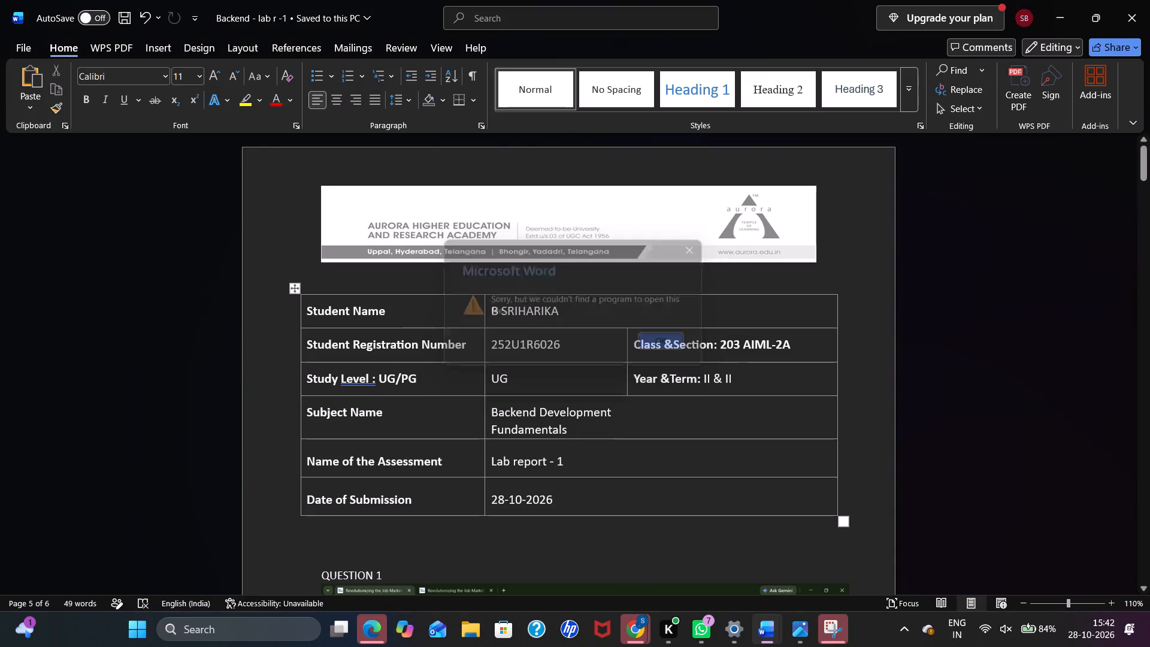
Save the Word report under the same name in the OneDrive Documents folder.
click(17, 43)
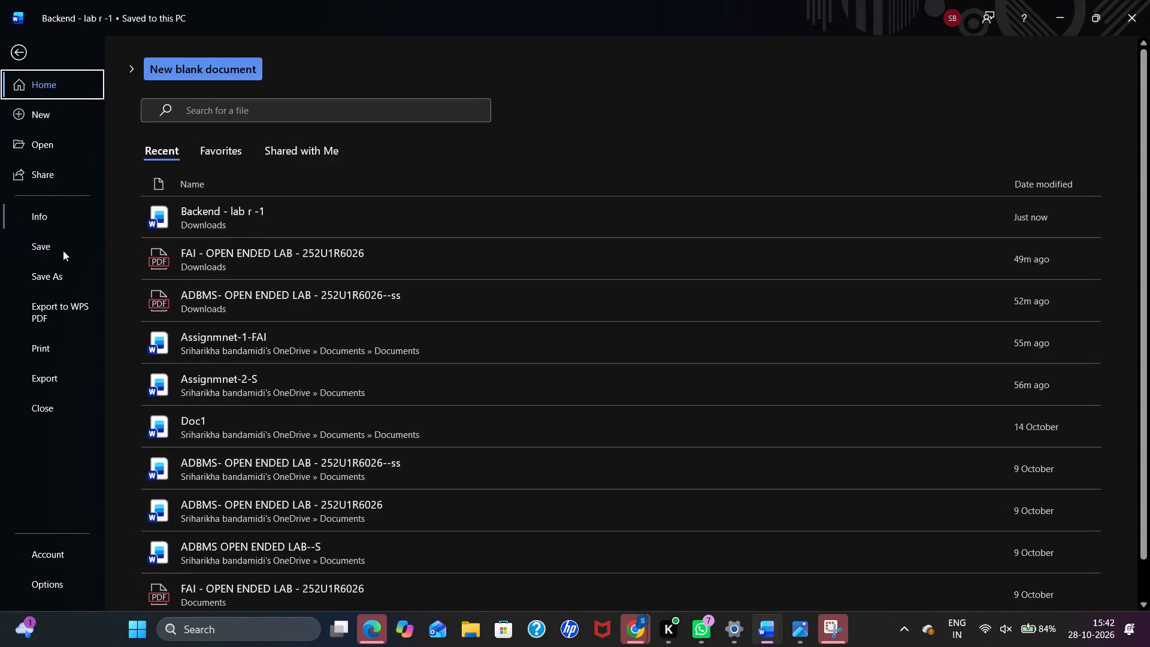
click(65, 282)
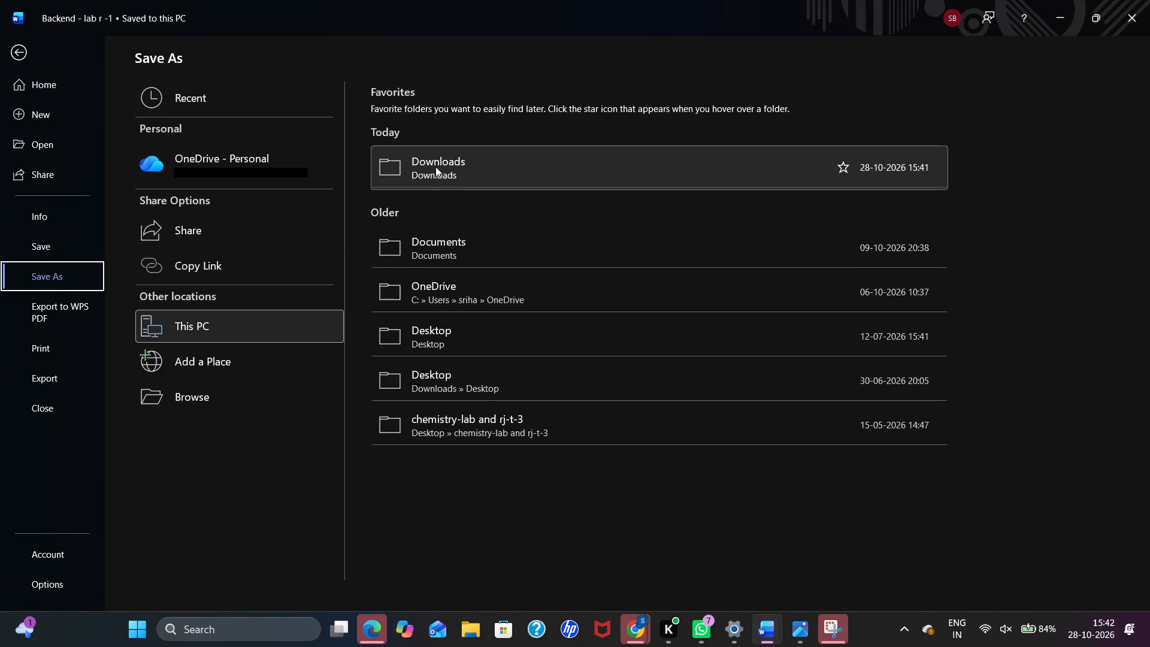
drag(435, 167, 428, 249)
click(428, 249)
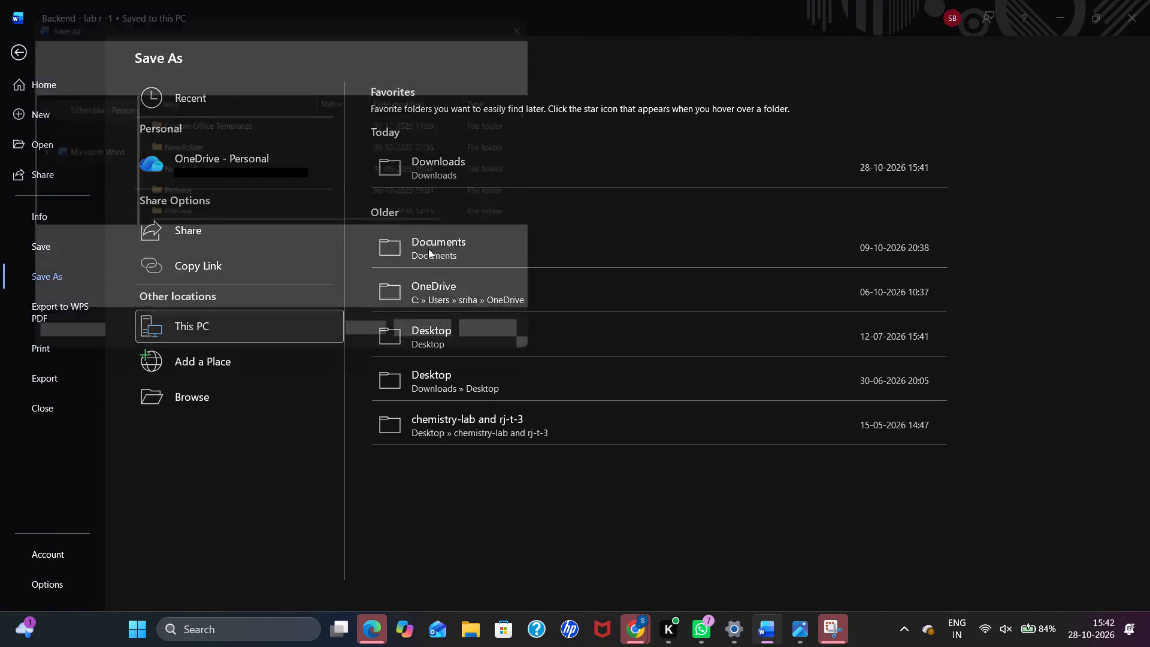
click(435, 354)
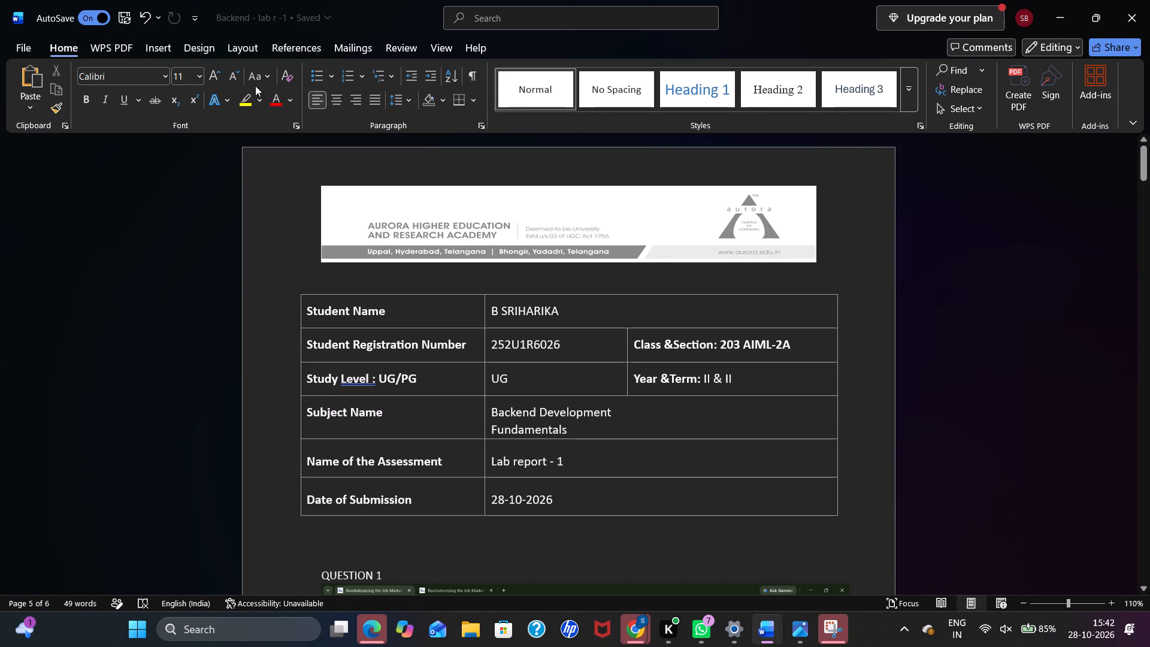
Export the report as a PDF named "Backend - lab r -1" to the OneDrive Documents folder.
click(11, 55)
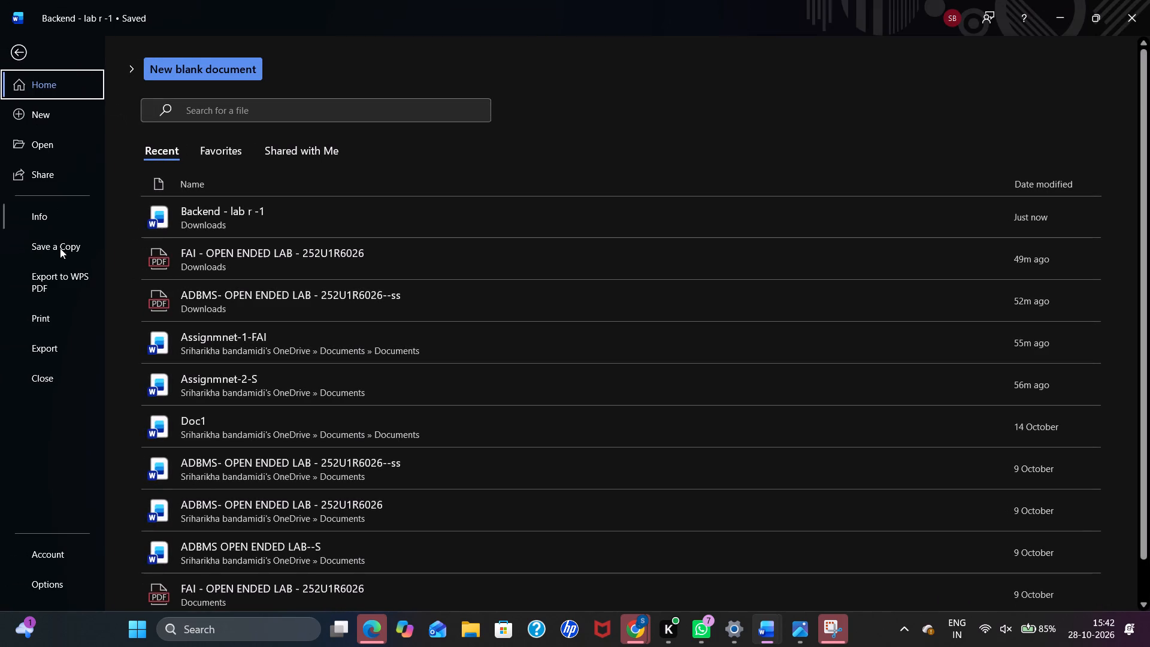
click(46, 352)
click(417, 214)
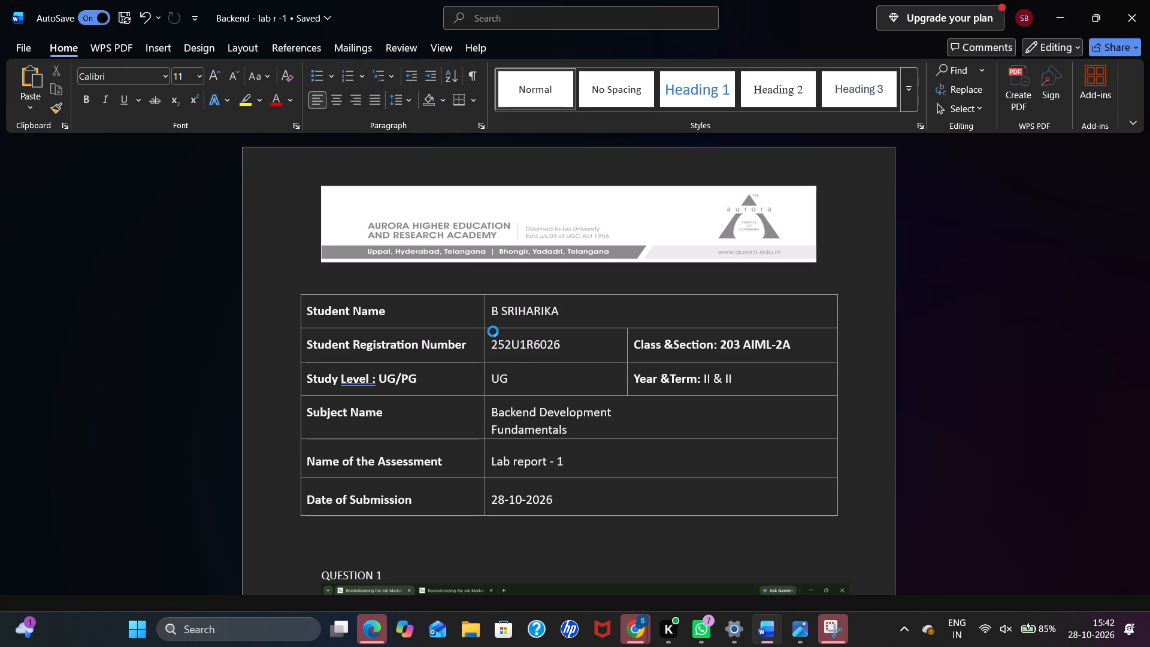
click(440, 410)
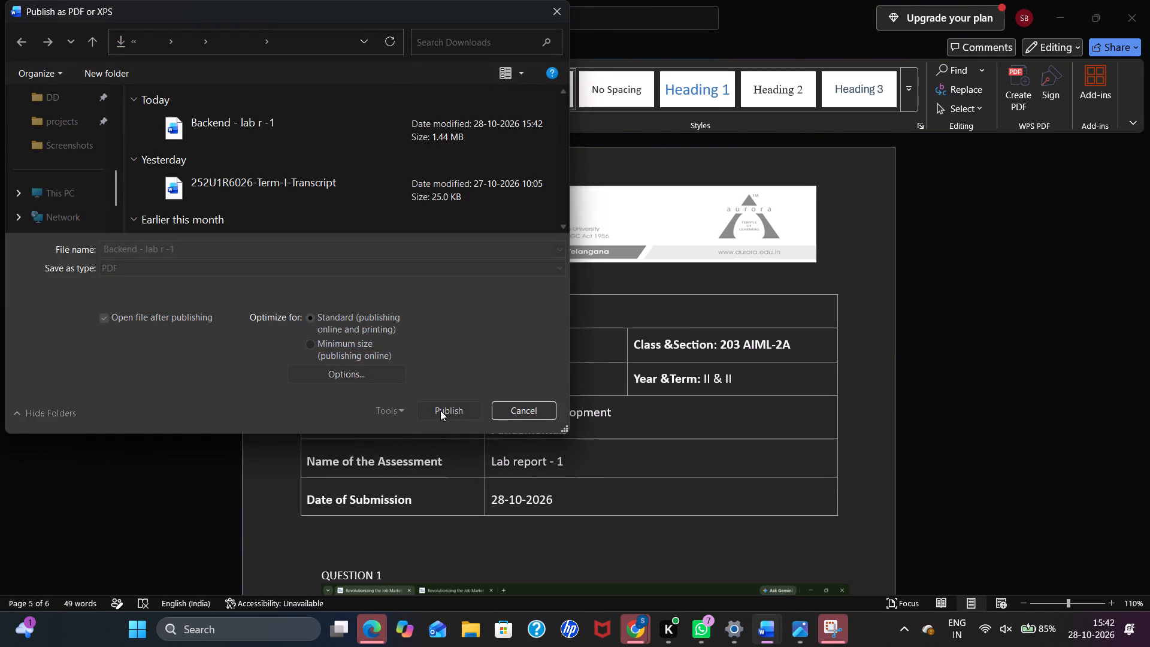
click(440, 410)
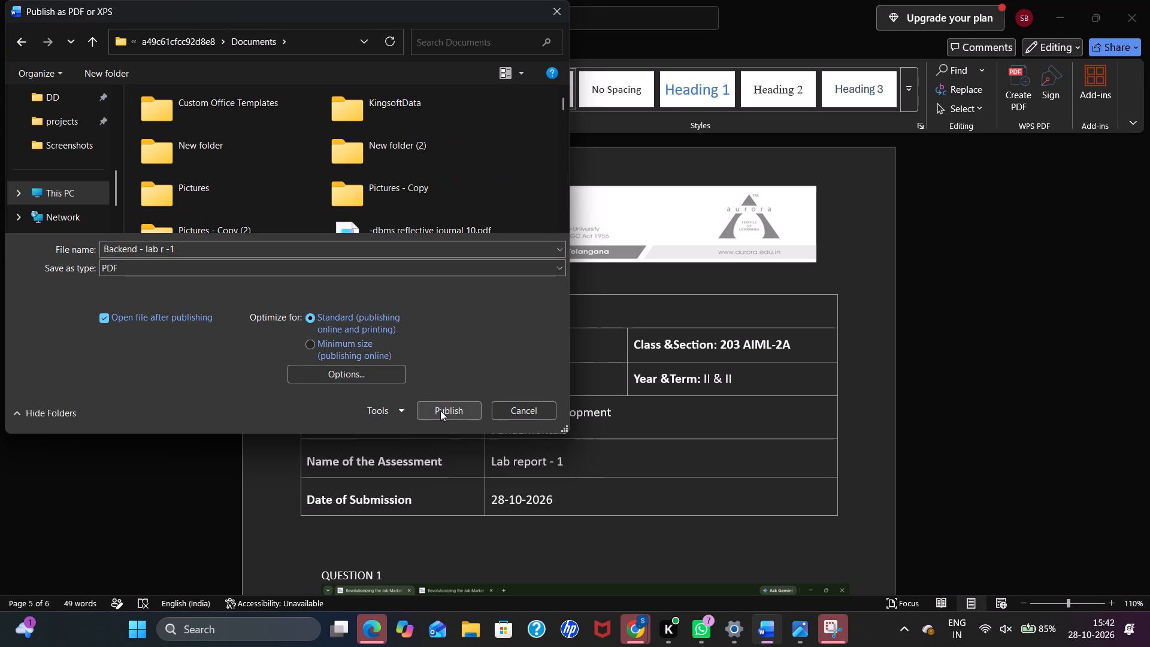
click(440, 410)
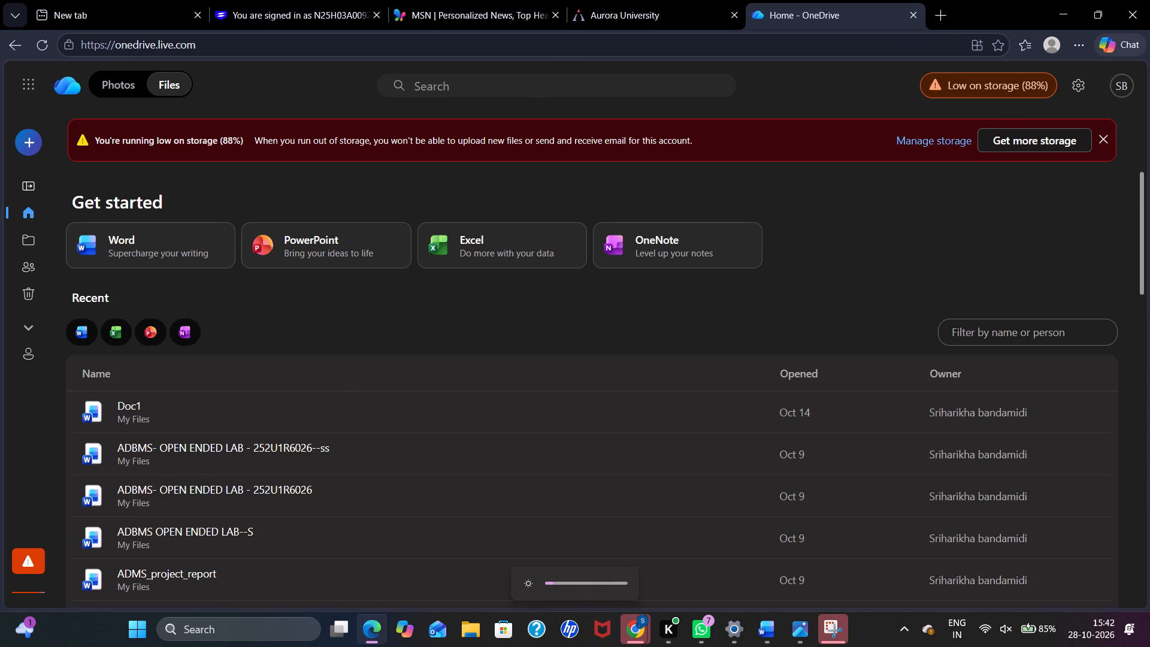
In Edge, return to the Aurora University assessments page and open the Backend Development Fundamentals assessments.
click(593, 43)
click(602, 17)
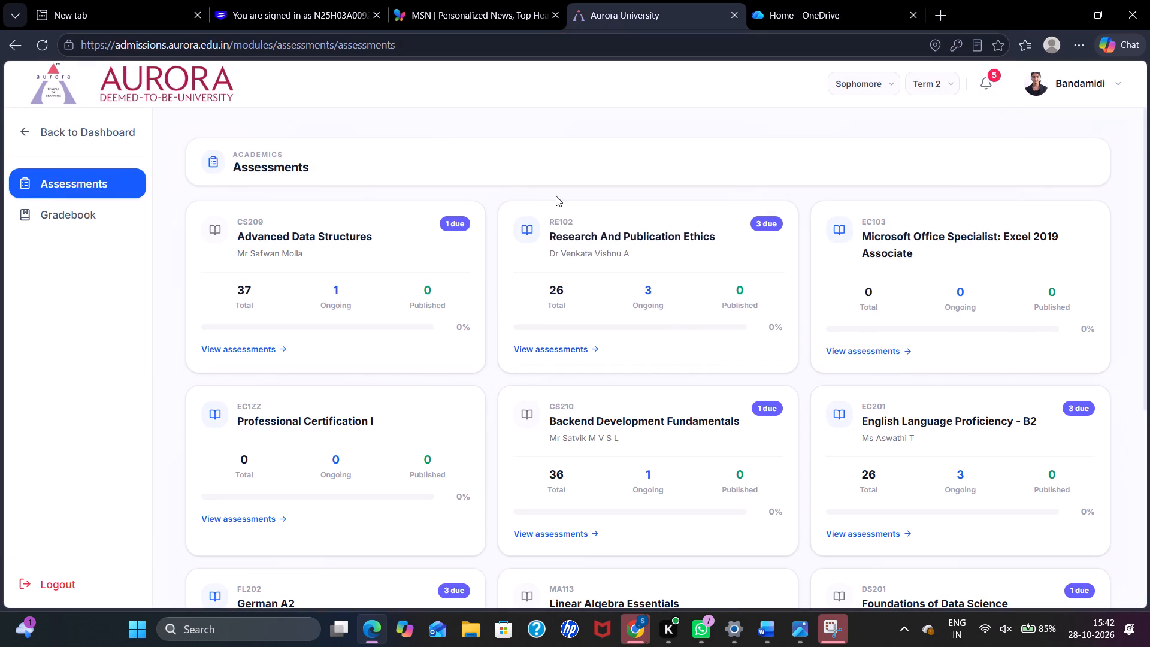
scroll(459, 374, down, 1)
click(587, 404)
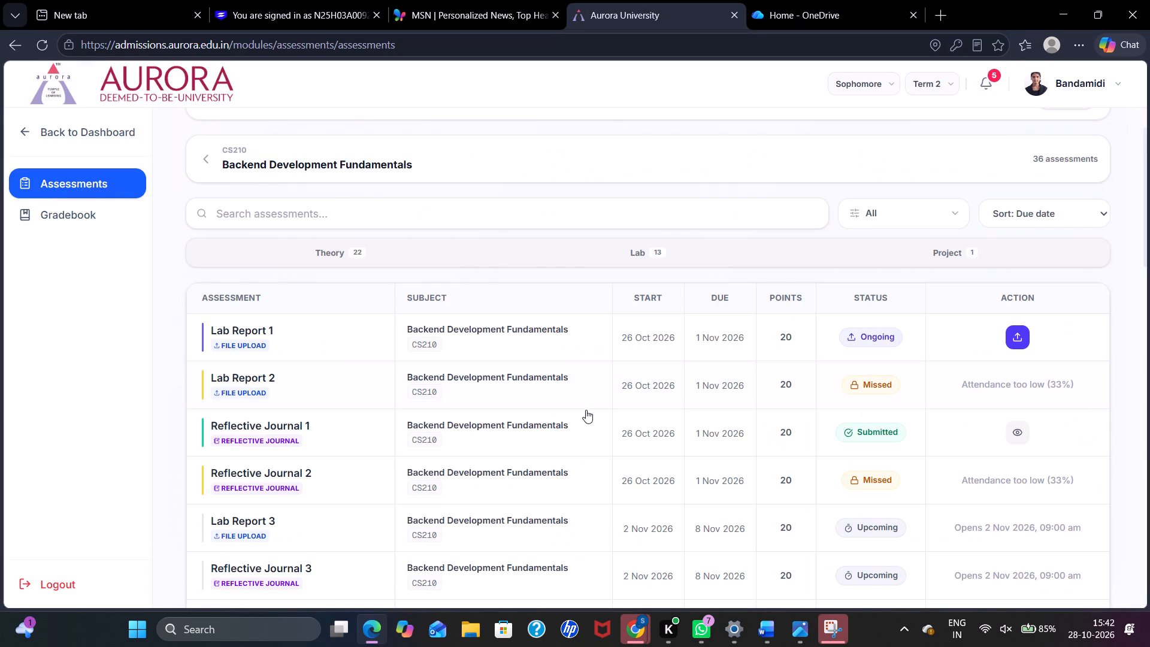
Upload the file "Backend - lab r -1" as the Lab Report 1 submission, finding it by searching the Documents folder for "backend".
scroll(573, 436, down, 1)
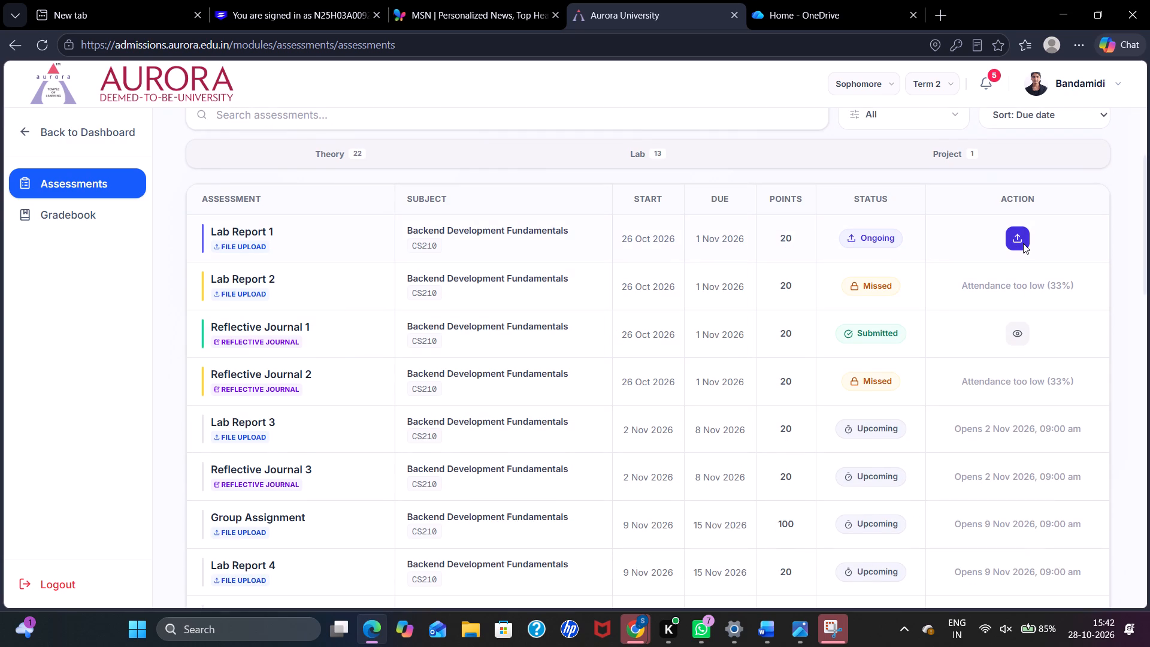
click(1023, 243)
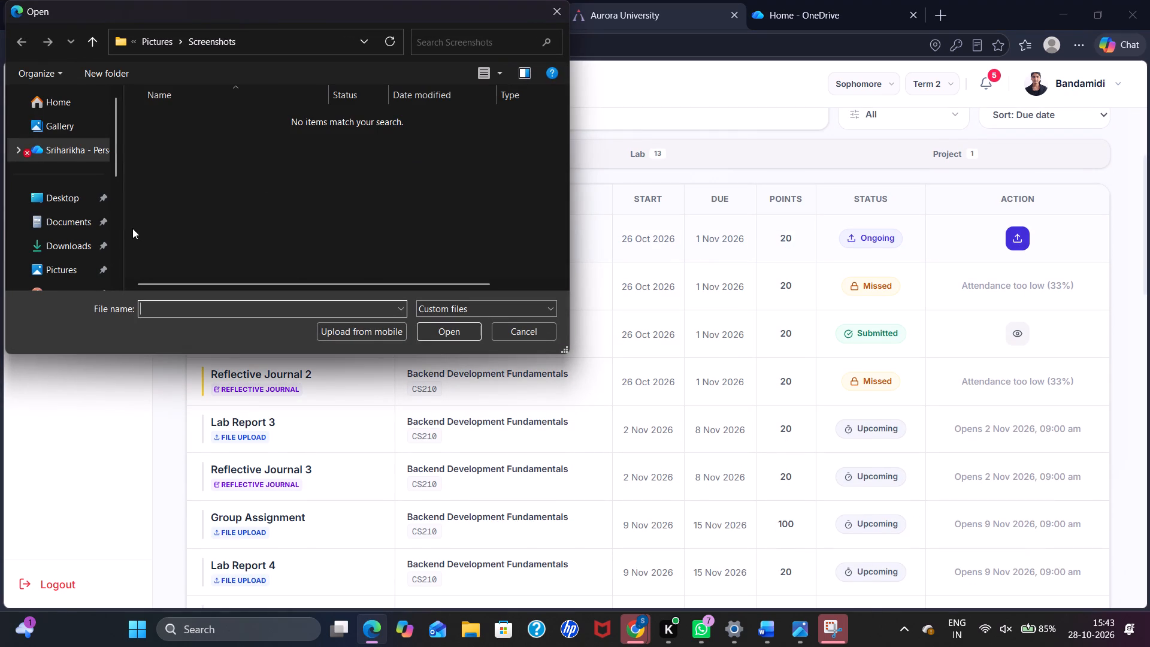
click(80, 220)
click(447, 44)
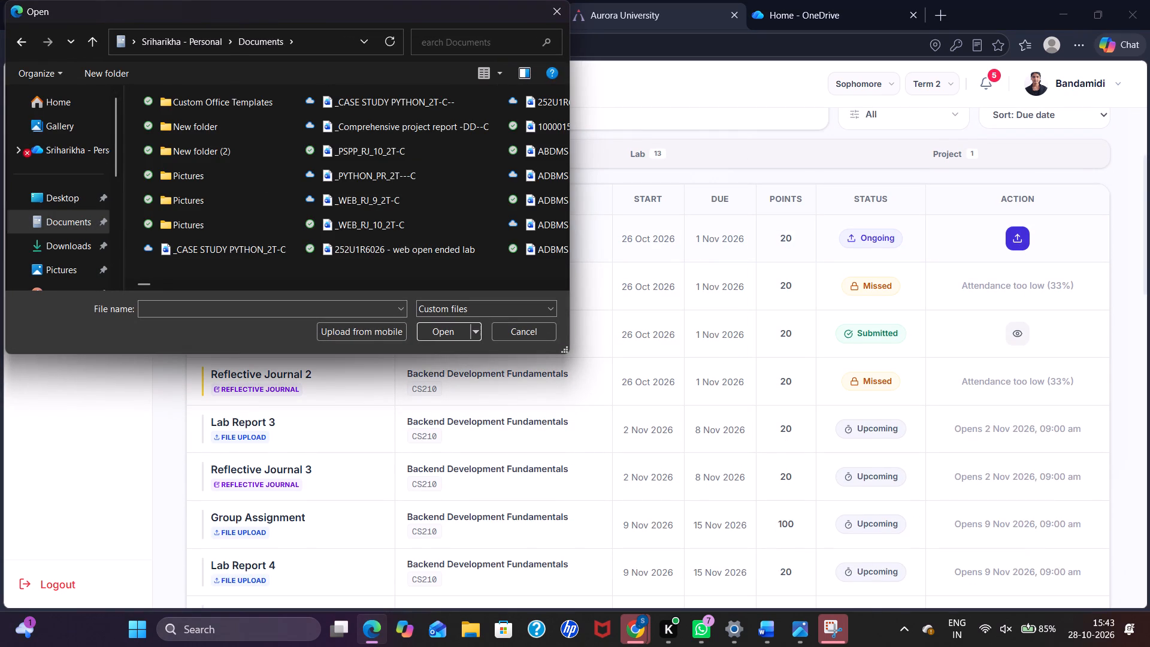
text(backend)
click(382, 89)
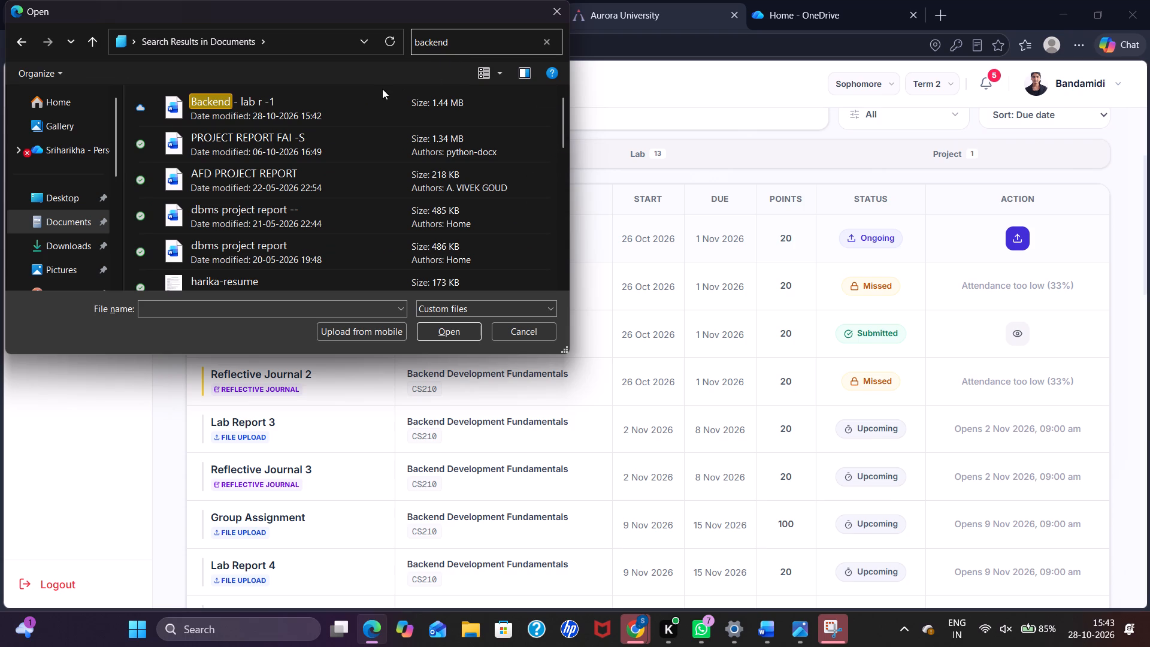
click(377, 98)
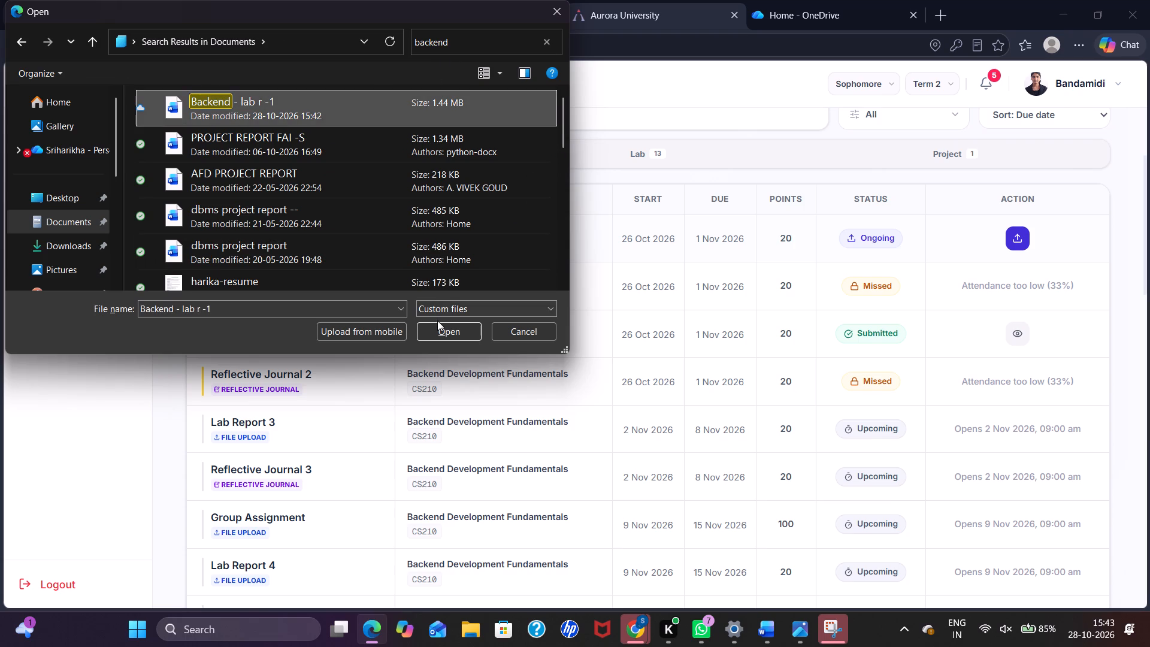
click(440, 332)
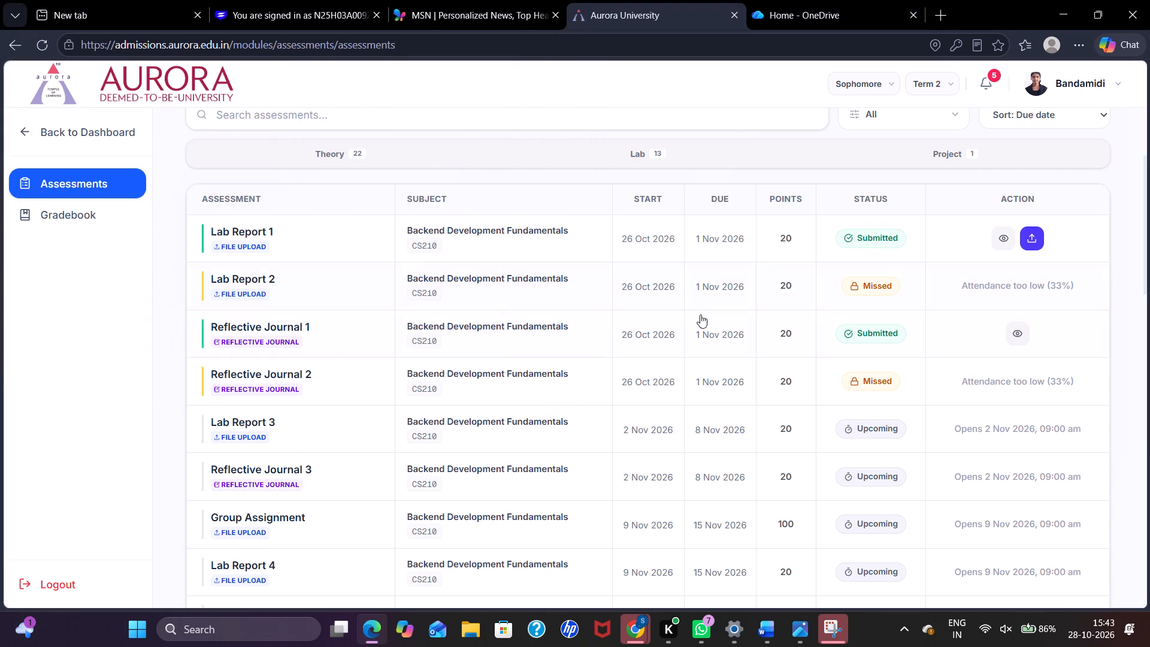
Open the submitted Lab Report 1 file and review its pages from the cover details through the last question's screenshots.
click(1009, 237)
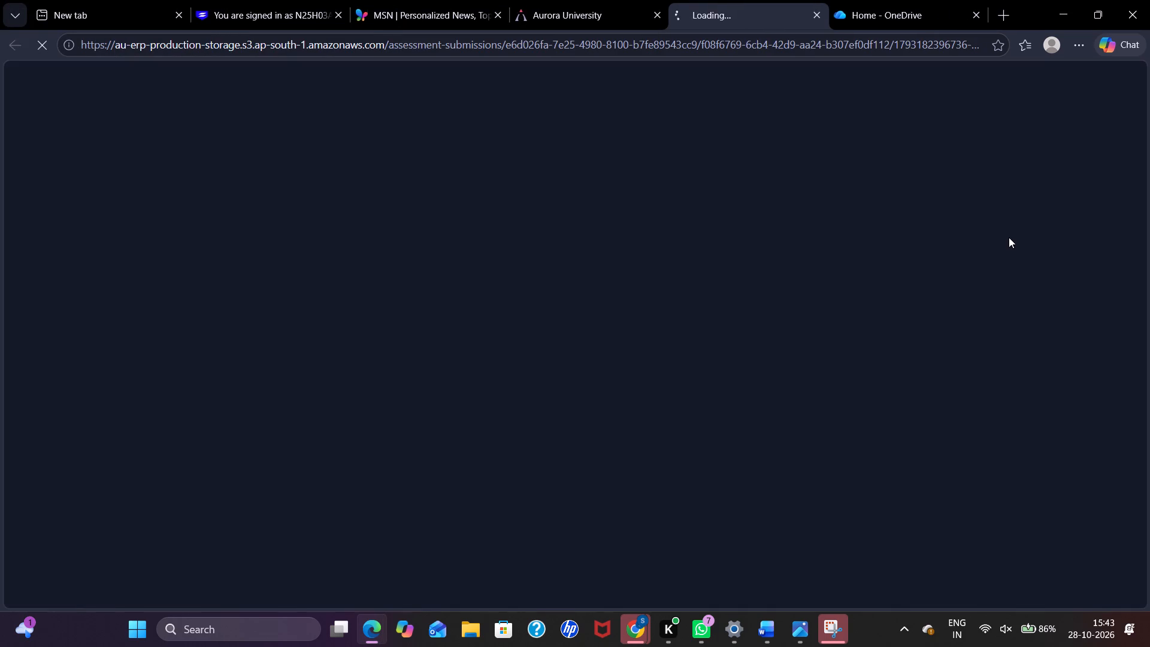
scroll(461, 310, down, 1)
scroll(461, 310, up, 1)
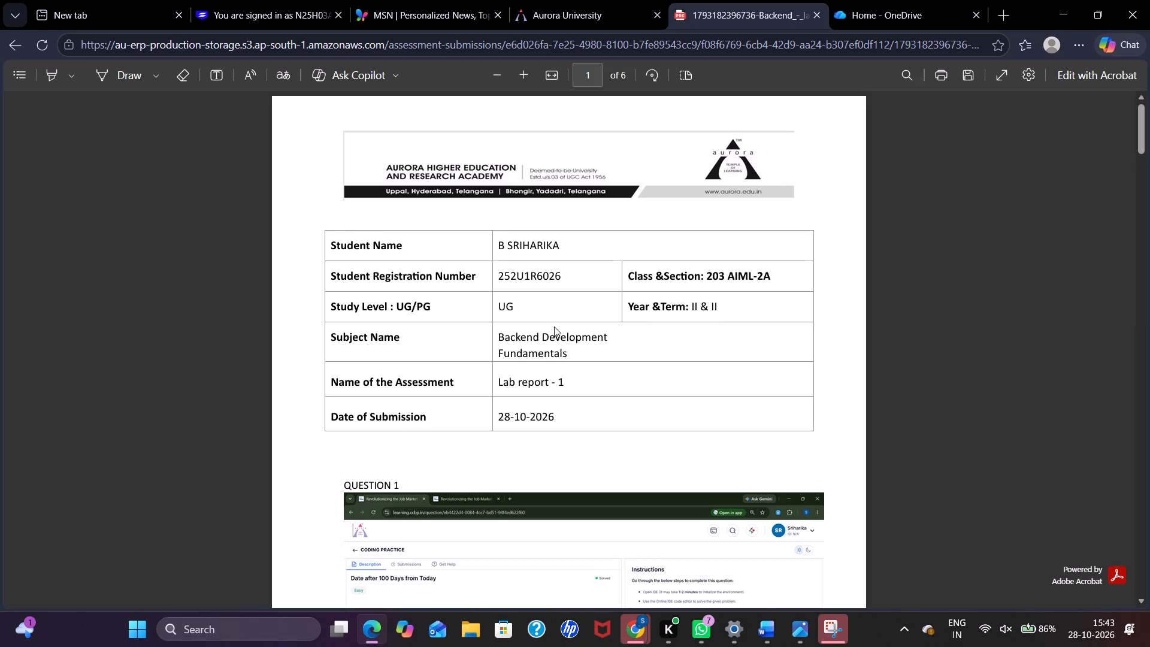
scroll(554, 326, down, 8)
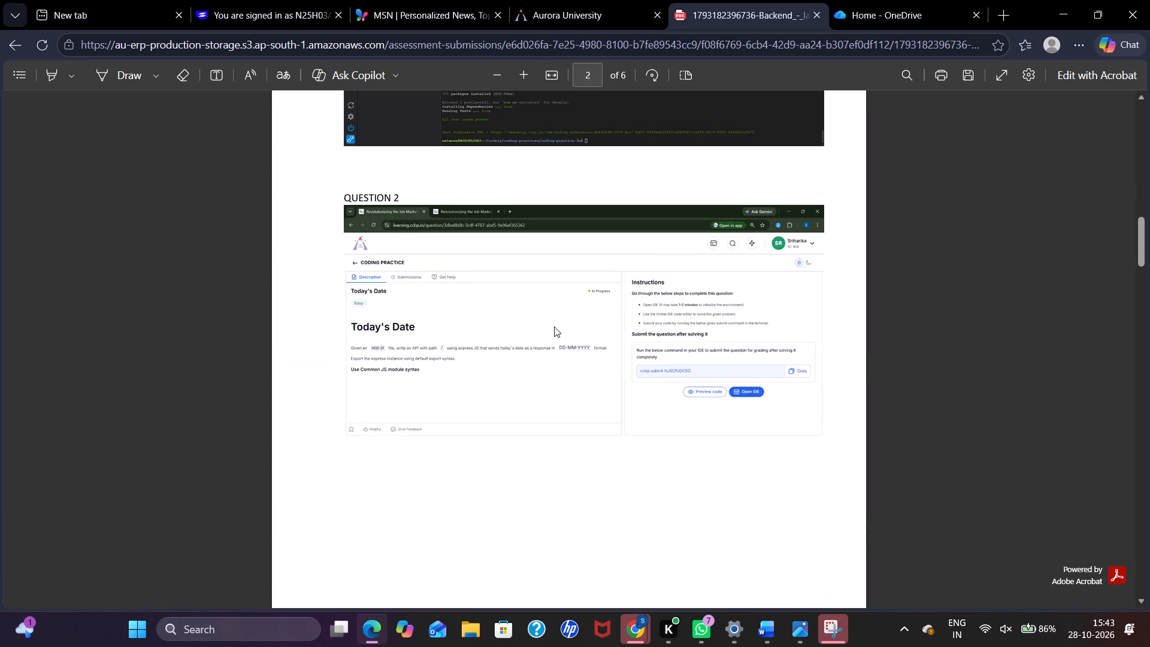
scroll(554, 326, down, 4)
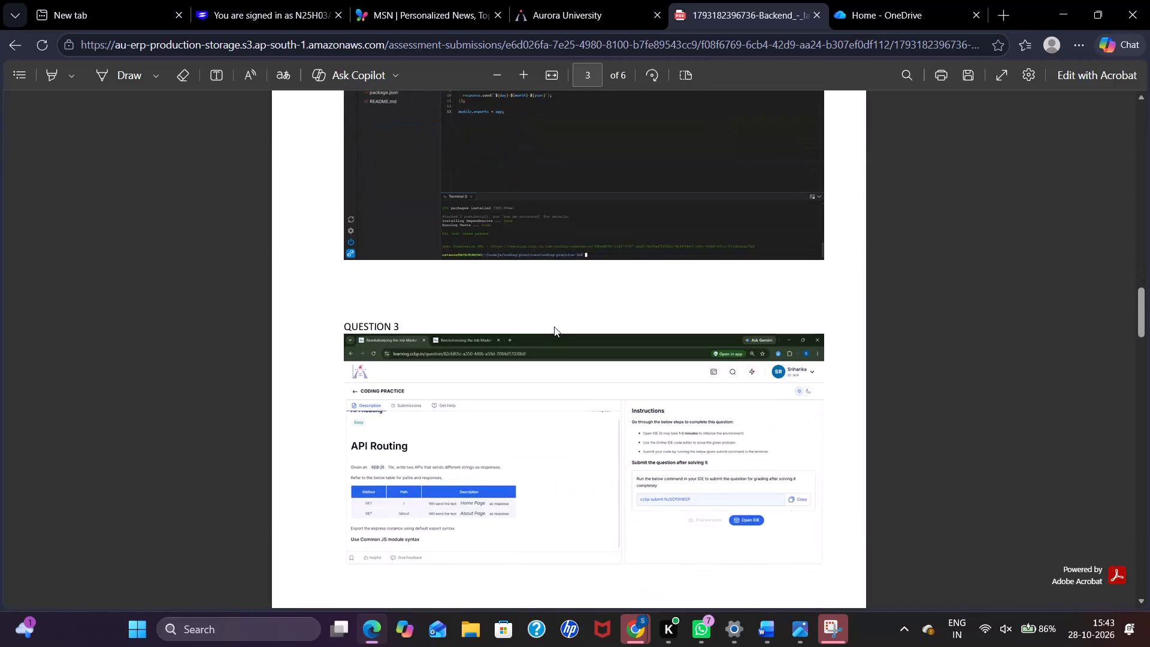
scroll(554, 326, down, 5)
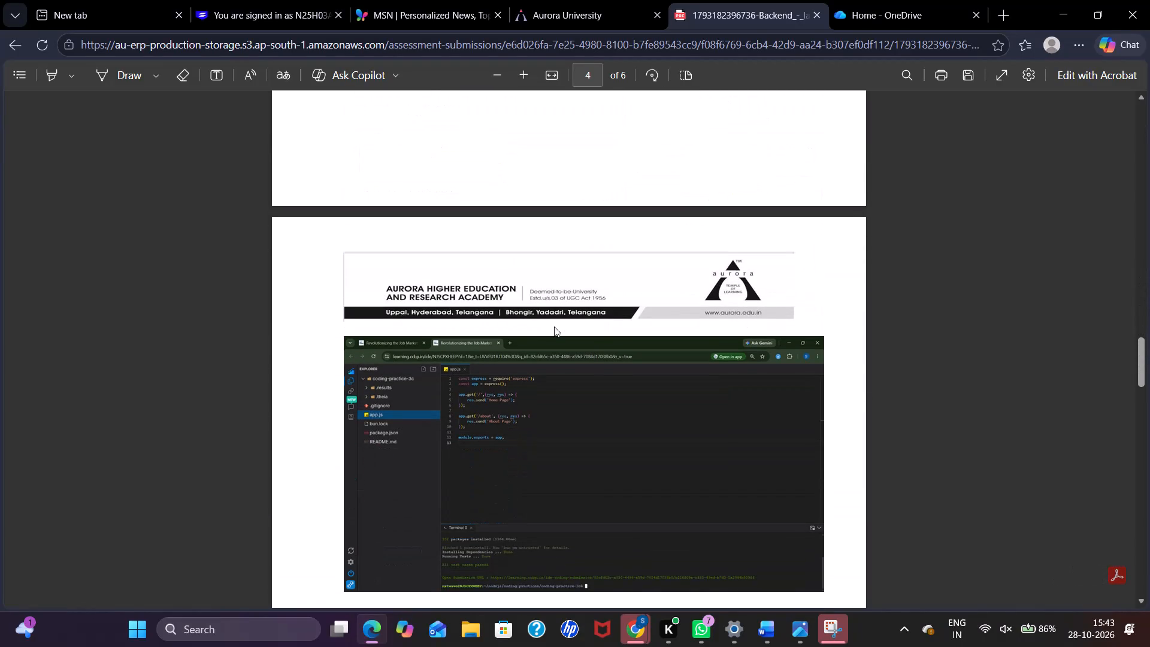
scroll(554, 326, down, 4)
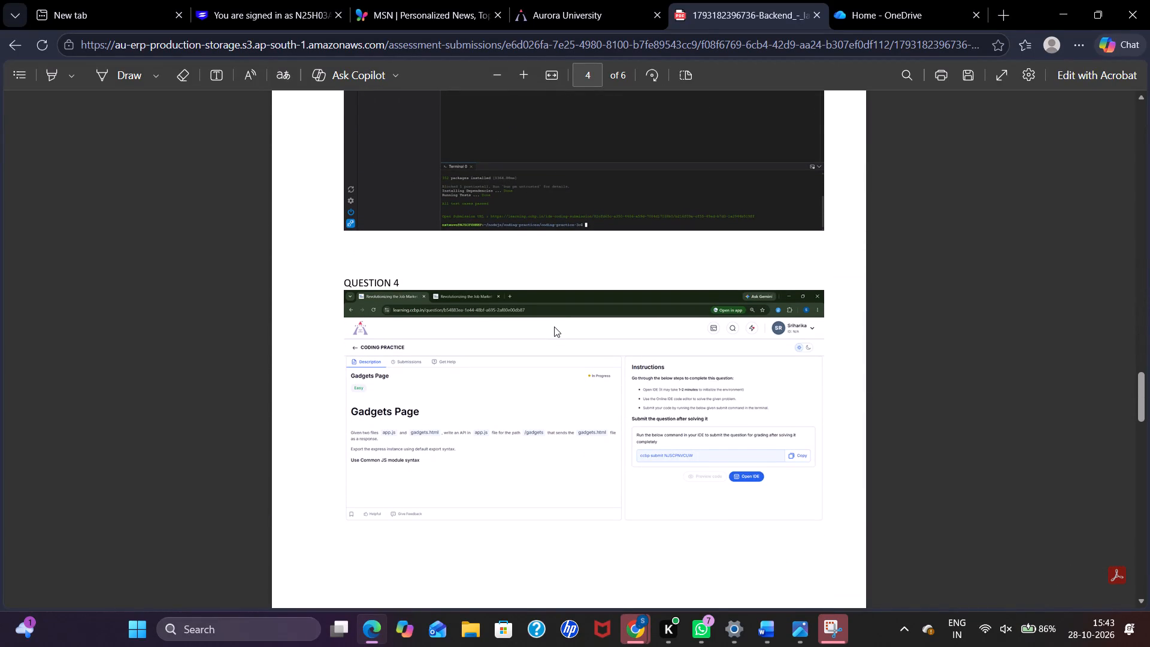
scroll(554, 326, down, 7)
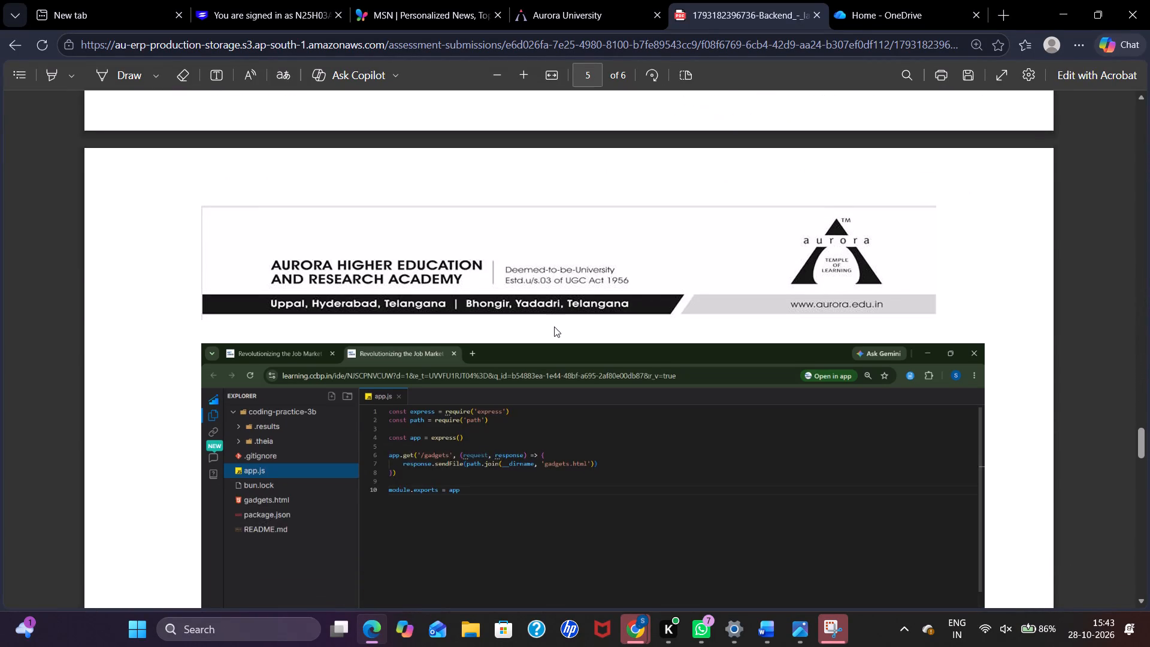
scroll(554, 326, down, 5)
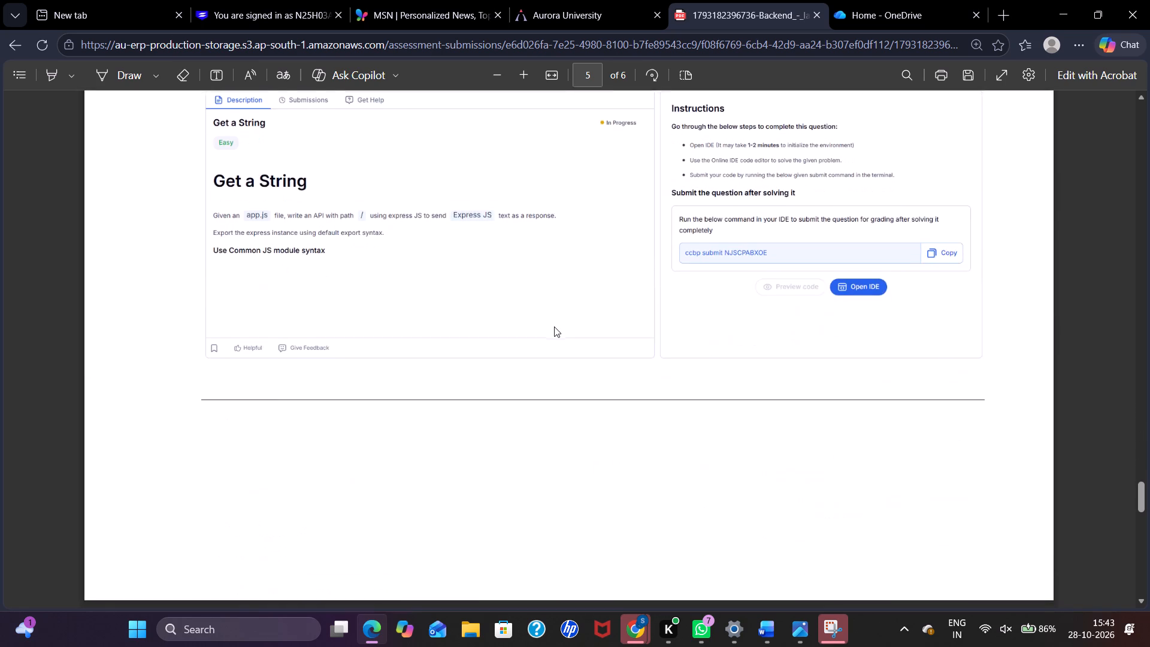
scroll(554, 326, up, 1)
scroll(554, 326, down, 3)
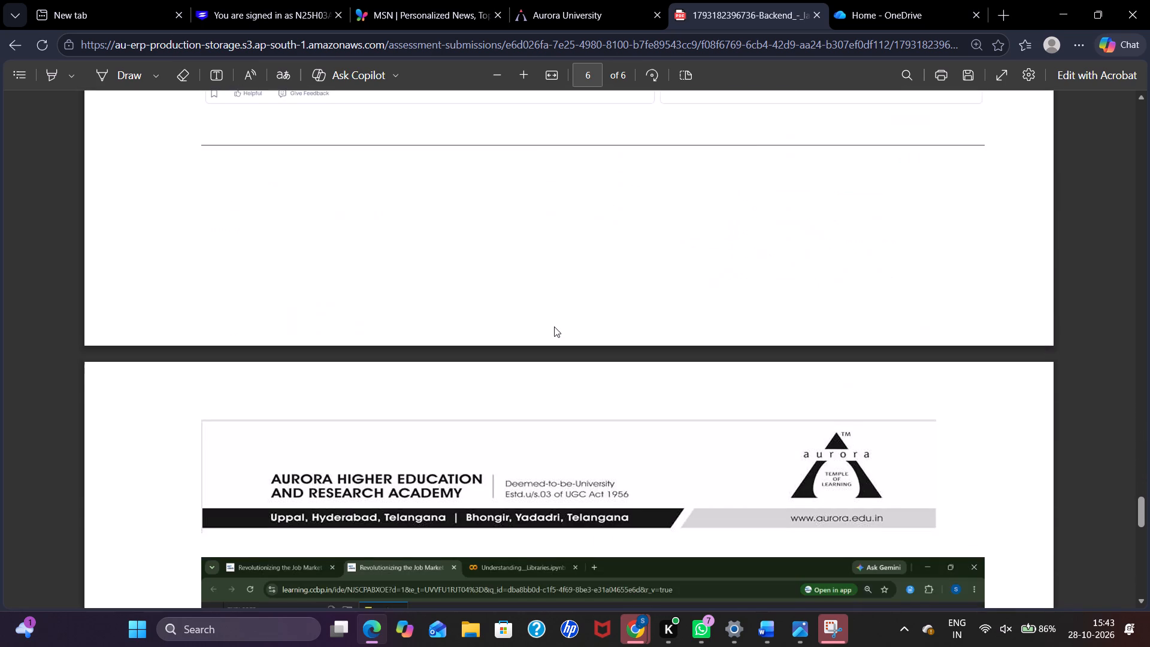
scroll(554, 326, down, 4)
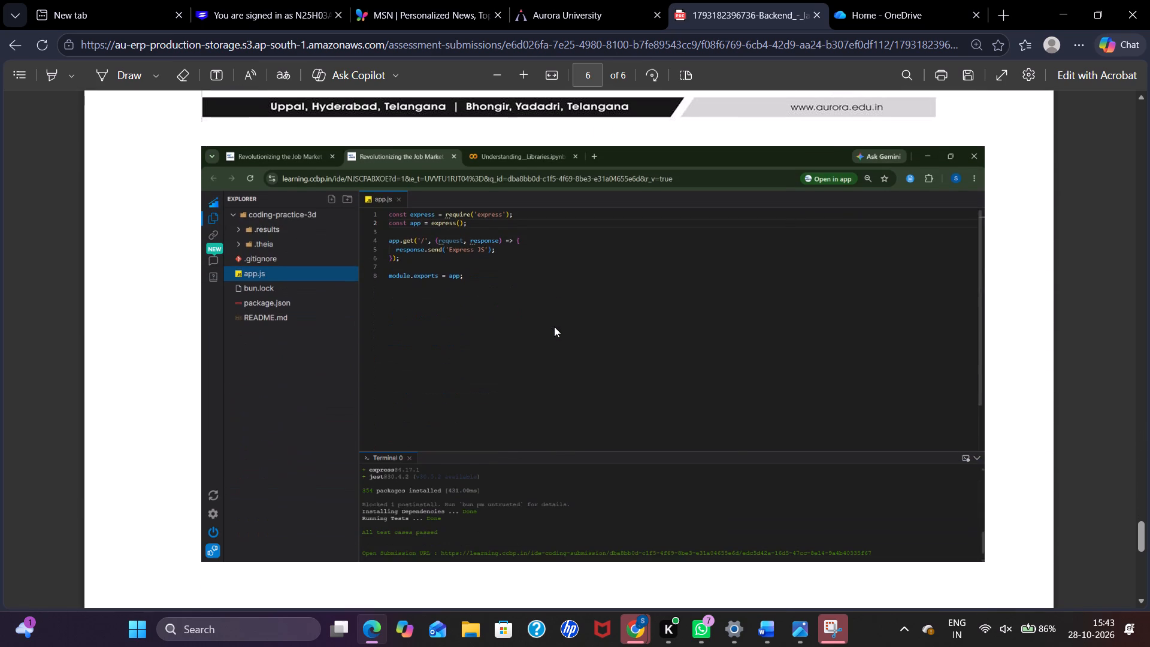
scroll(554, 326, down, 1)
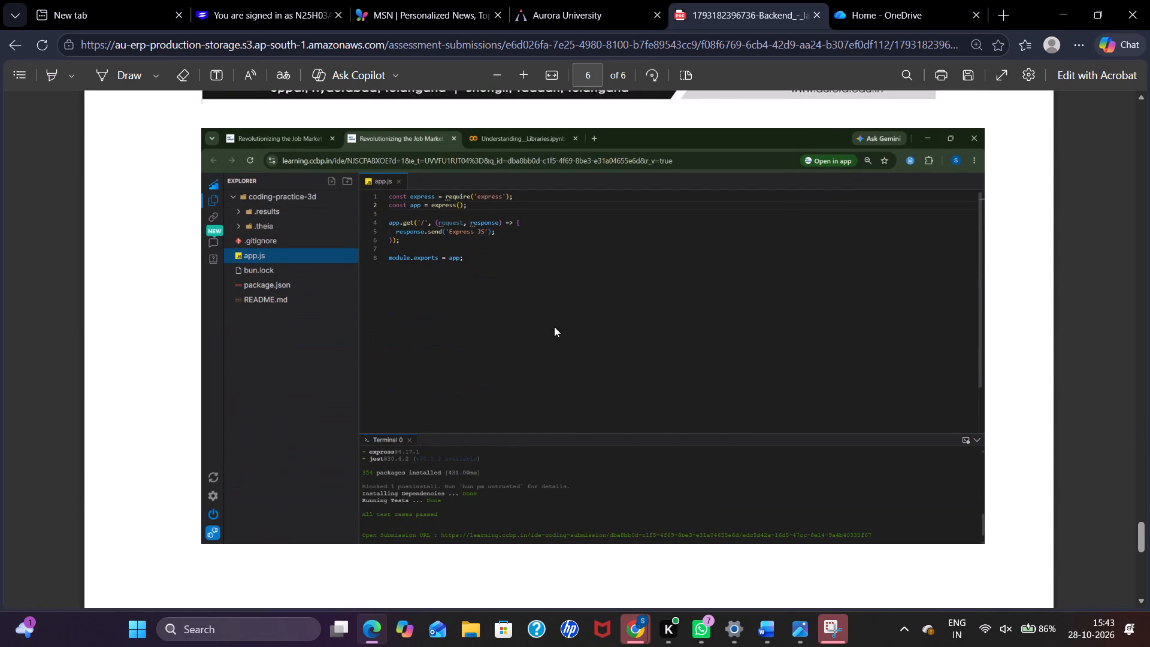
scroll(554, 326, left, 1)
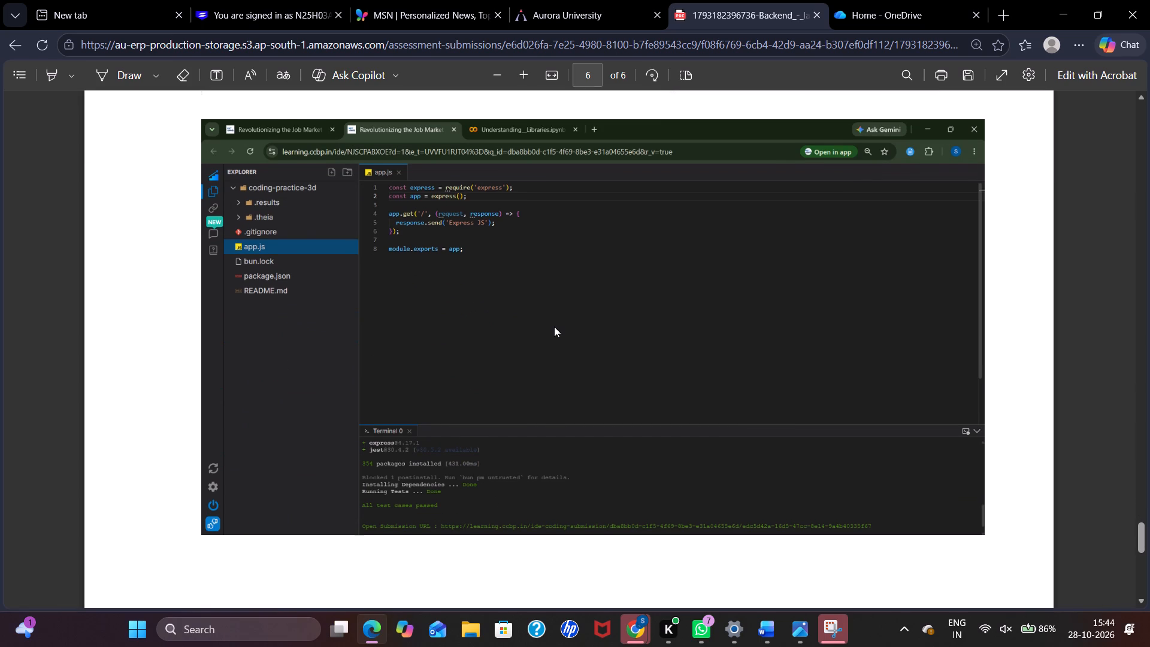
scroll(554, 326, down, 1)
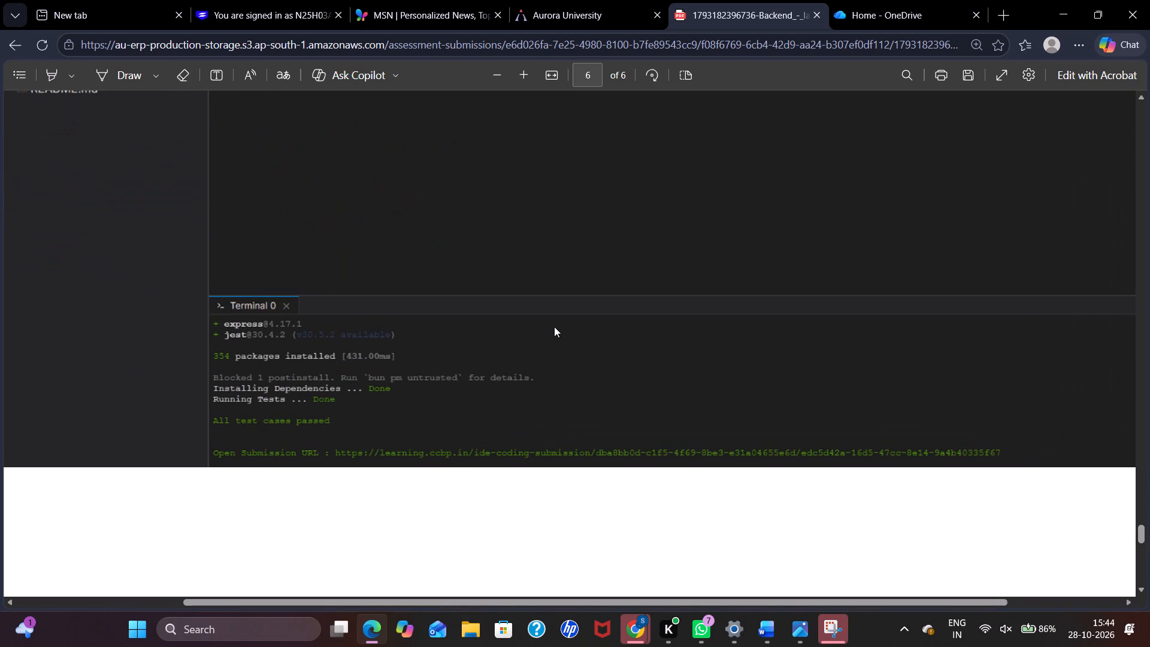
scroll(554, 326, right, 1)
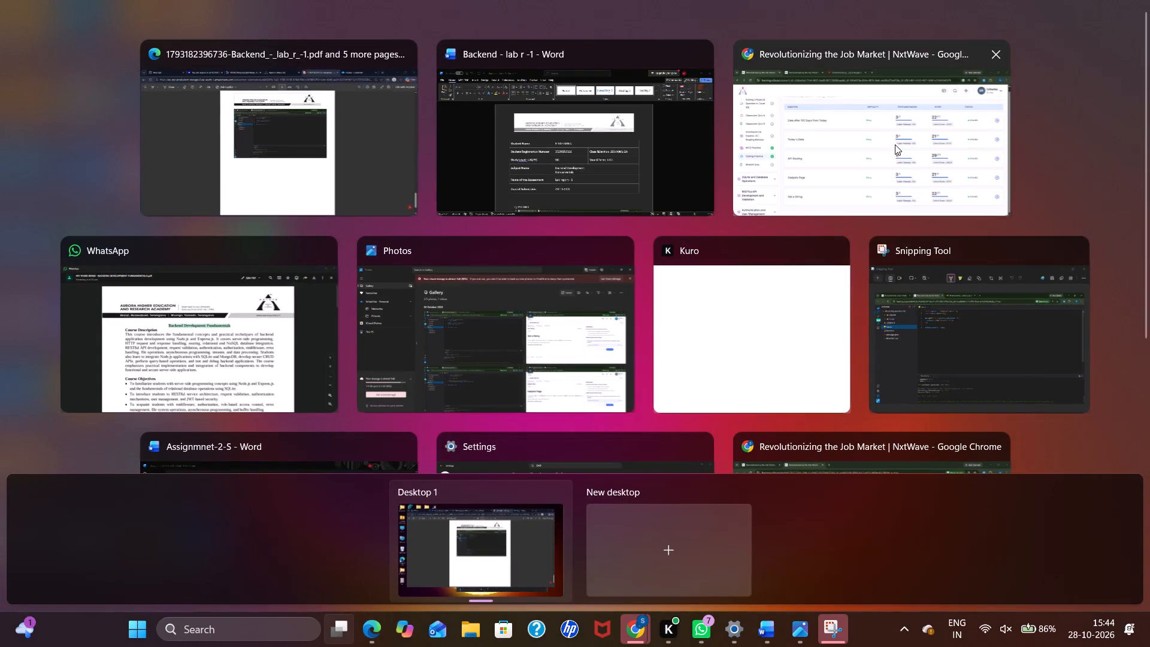
Close the Edge window showing the submitted PDF and the Word window with the "Backend - lab r -1" report.
click(401, 56)
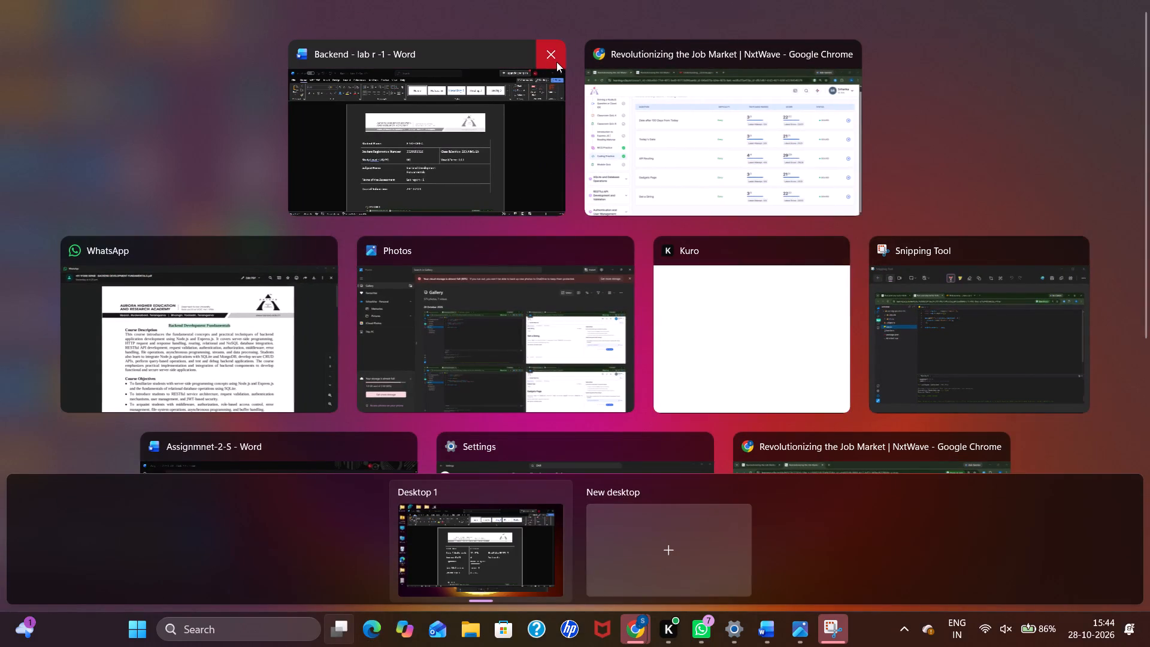
click(556, 62)
Switch to the NxtWave Chrome window and bring up the Understanding__Libraries.ipynb Colab notebook.
click(641, 104)
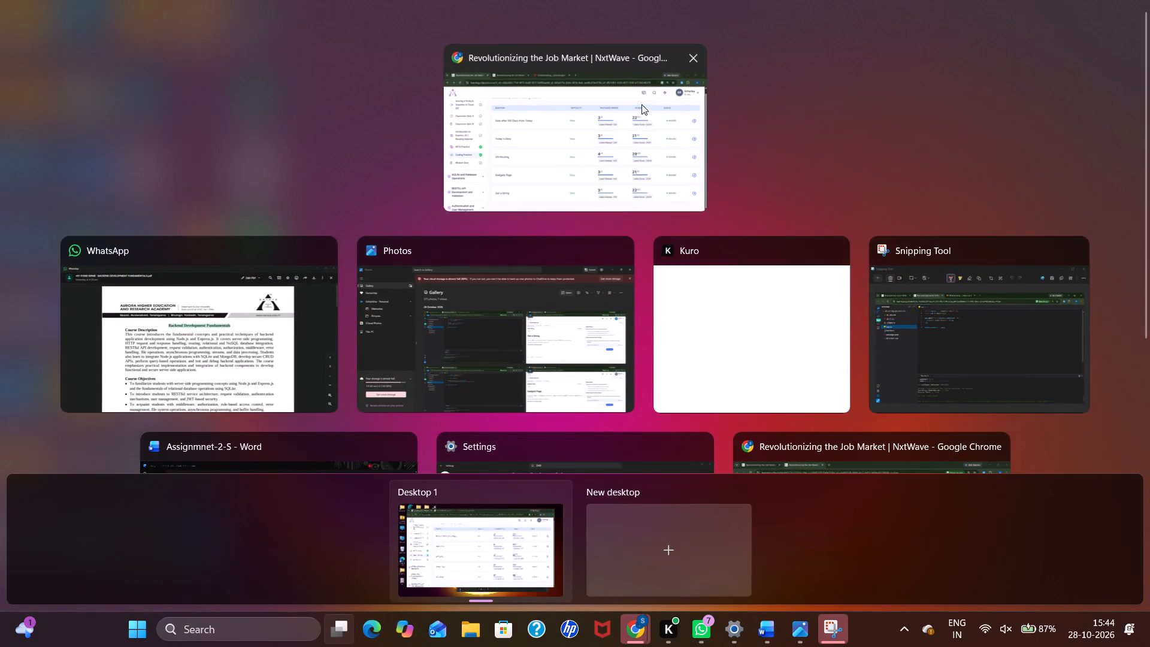
click(467, 10)
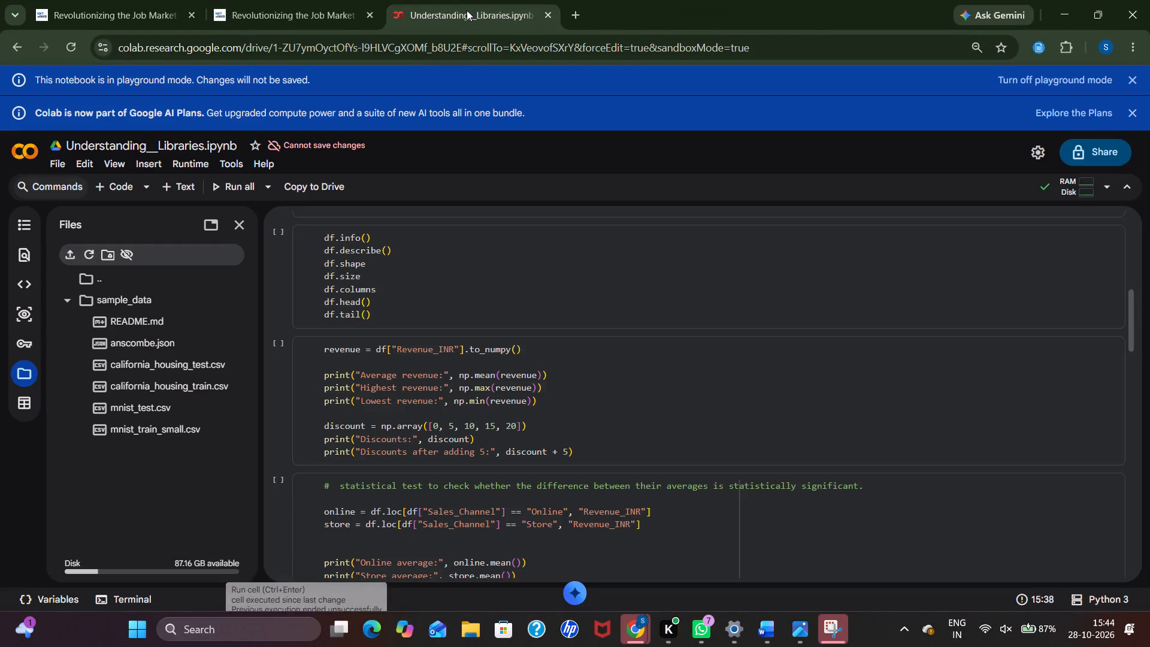
Close the leftover windows: the Word document "Assignmnet-2-S", Settings and Snipping Tool.
click(523, 258)
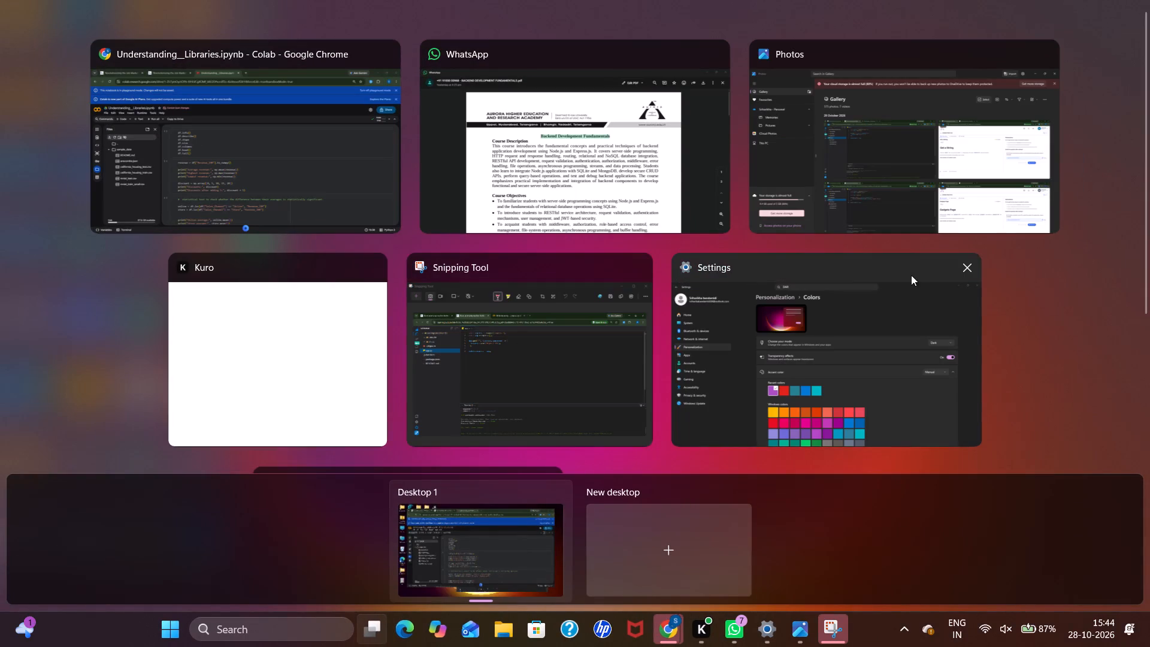
click(966, 273)
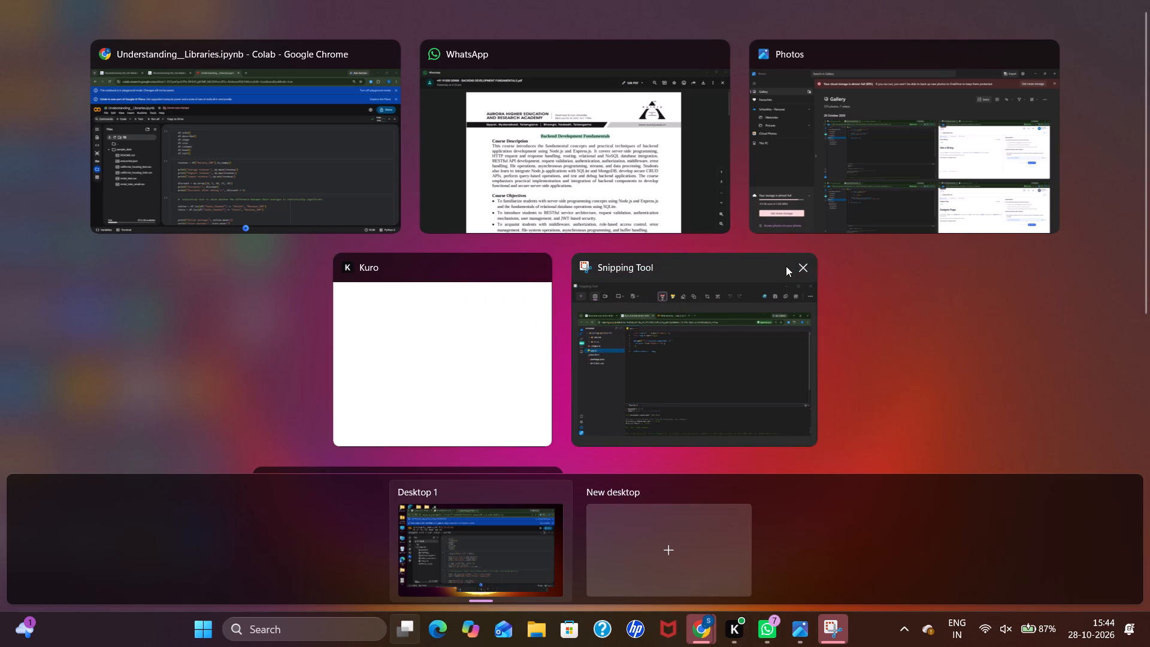
click(801, 265)
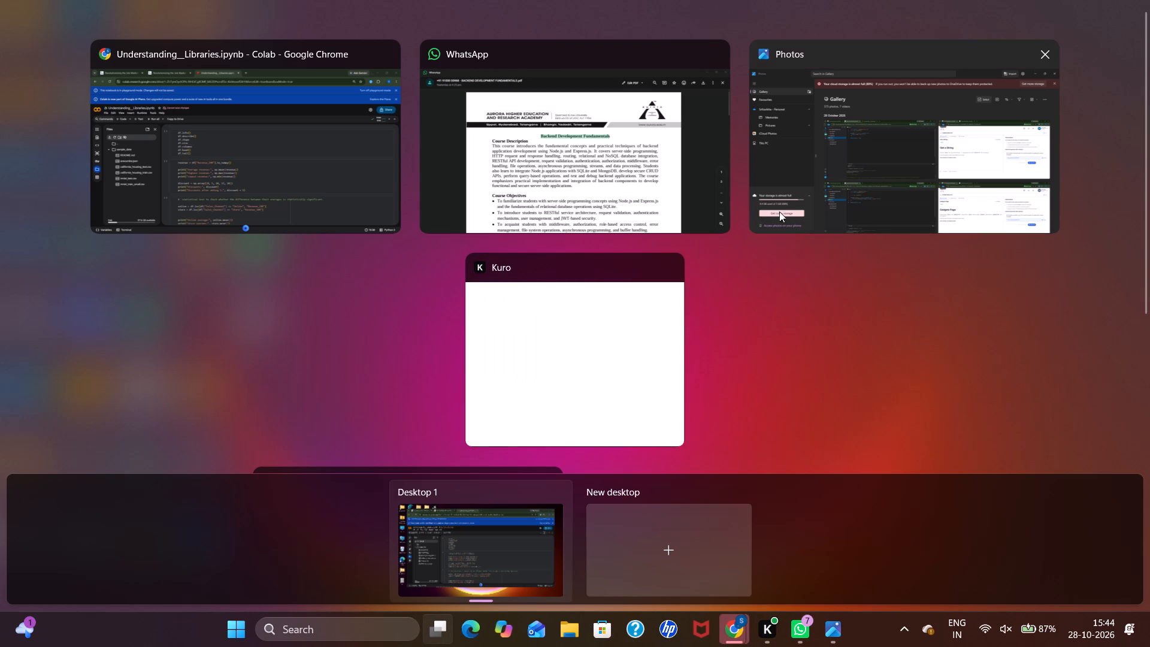